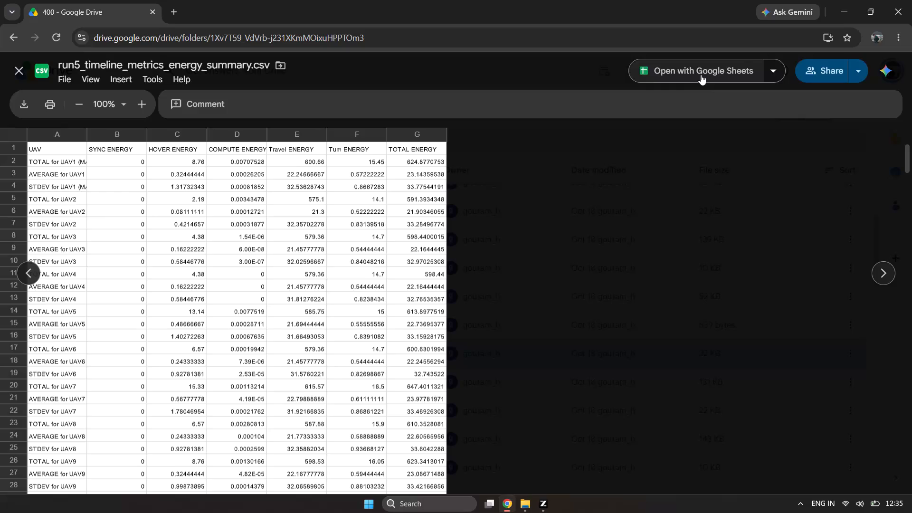
Open run5_timeline_metrics_energy_summary.csv in Google Sheets.
{"action": "left_click", "coordinate": [701, 75]}
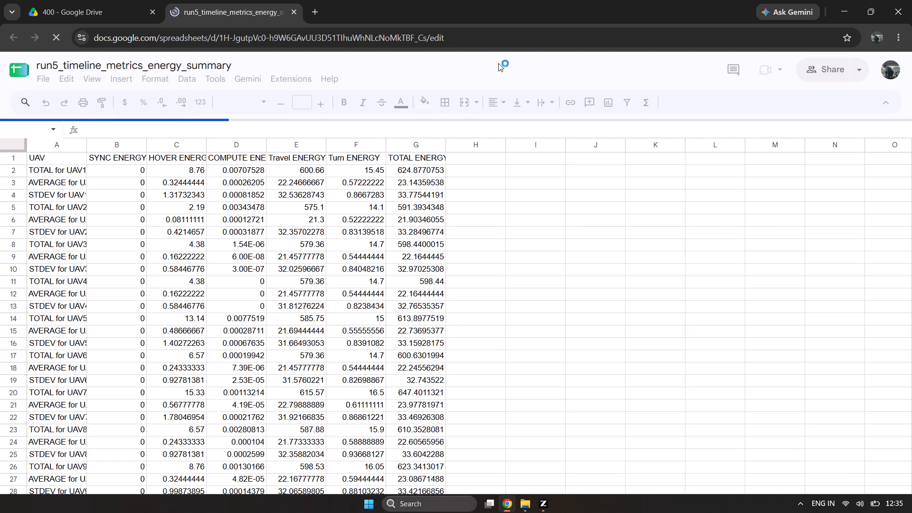
Insert two blank rows above the header row of the energy summary sheet.
{"action": "right_click", "coordinate": [60, 160]}
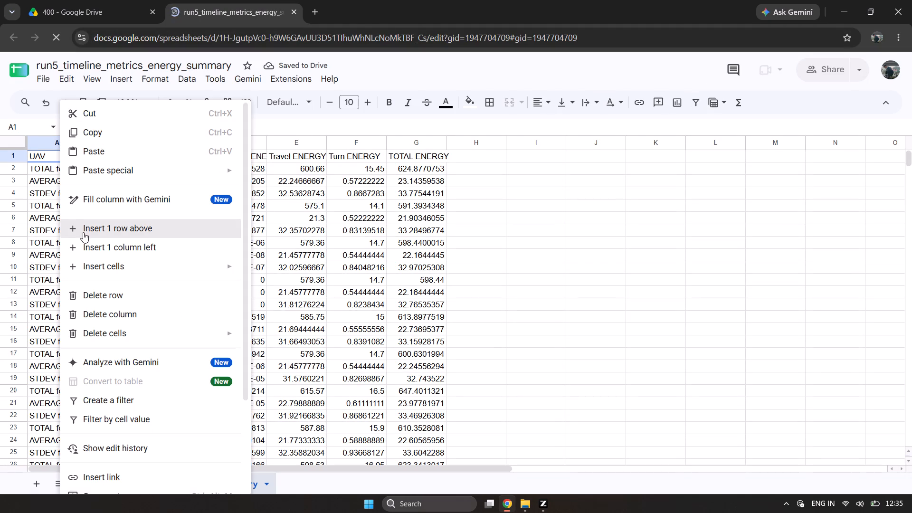
{"action": "left_click", "coordinate": [81, 231]}
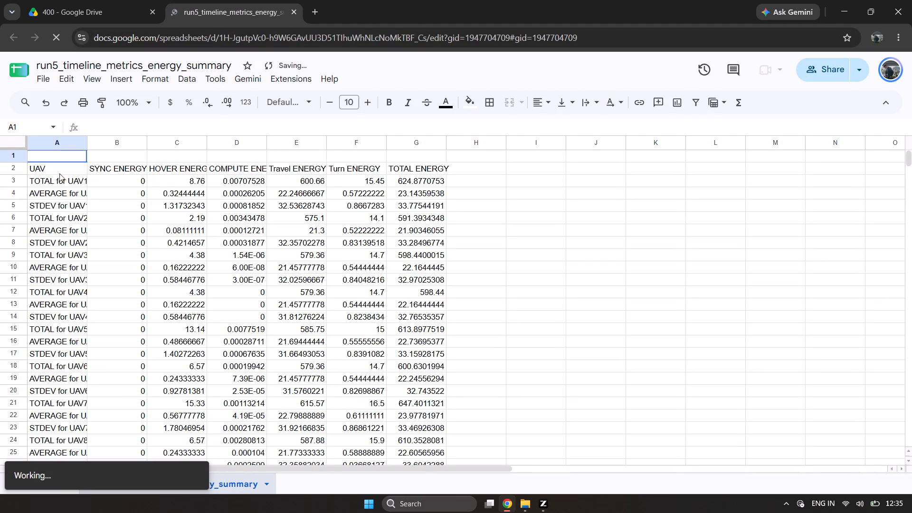
{"action": "left_click", "coordinate": [56, 166]}
{"action": "right_click", "coordinate": [56, 166]}
{"action": "left_click", "coordinate": [80, 228]}
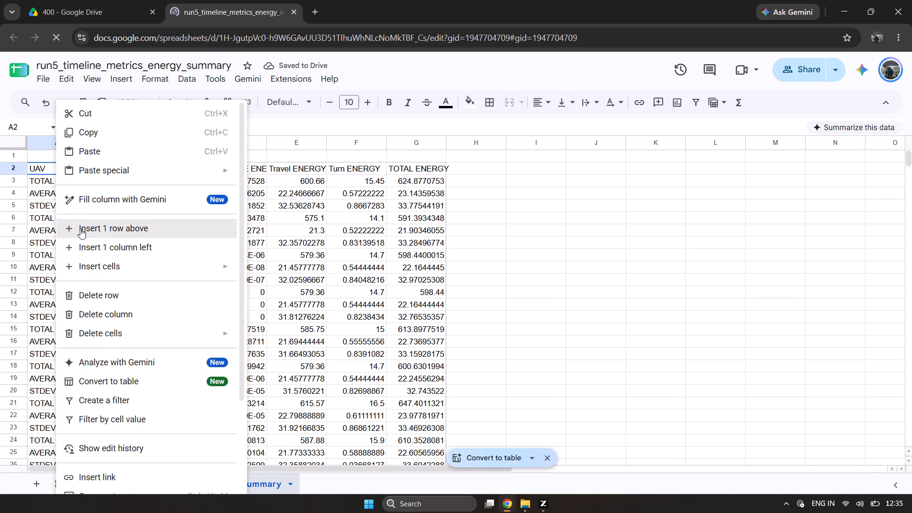
Enter the title "Global A*" in cell A1 of the energy summary sheet.
{"action": "left_click", "coordinate": [50, 161]}
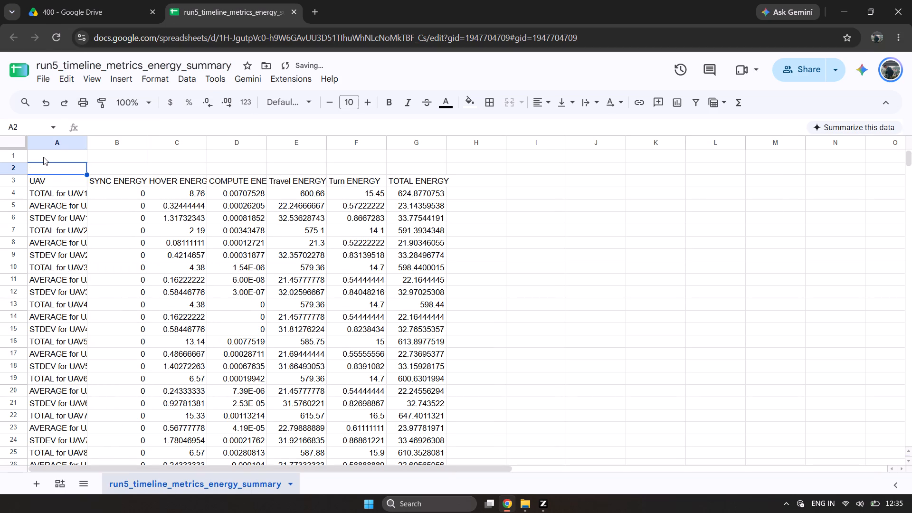
{"action": "left_click", "coordinate": [43, 157]}
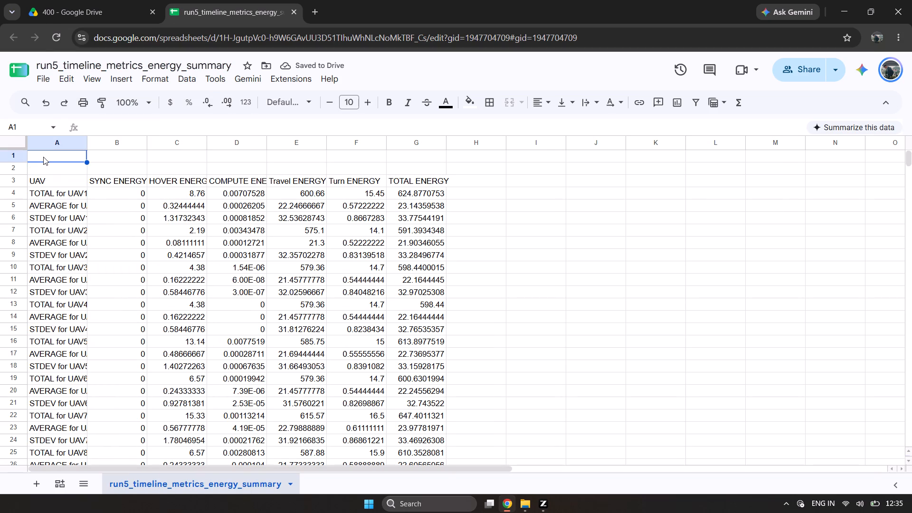
{"action": "key", "text": "shift+g"}
{"action": "type", "text": "lobal"}
{"action": "key", "text": "space"}
{"action": "type", "text": "A*"}
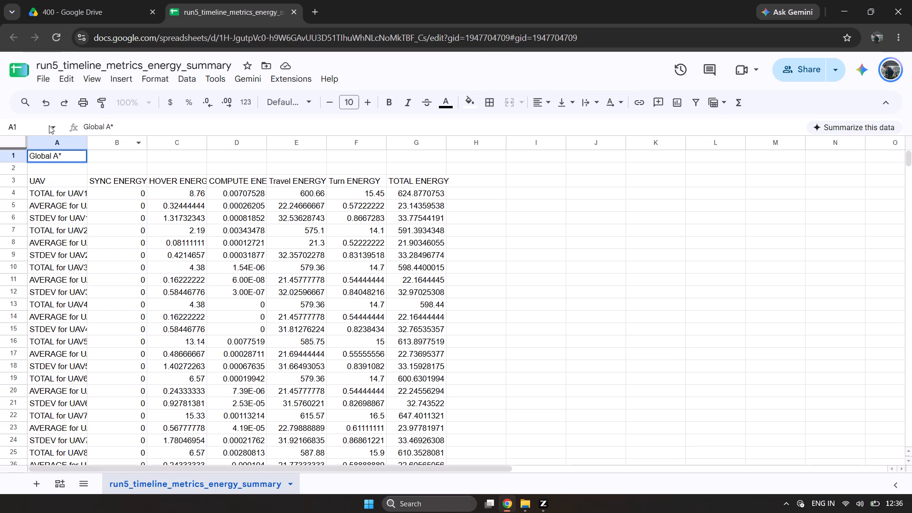
Rename the energy spreadsheet as timeline_metrics_energy_Global A*.
{"action": "left_click", "coordinate": [62, 66]}
{"action": "key", "text": "BackSpace"}
{"action": "key", "text": "BackSpace"}
{"action": "key", "text": "BackSpace"}
{"action": "key", "text": "BackSpace"}
{"action": "key", "text": "BackSpace"}
{"action": "key", "text": "BackSpace"}
{"action": "key", "text": "BackSpace"}
{"action": "key", "text": "BackSpace"}
{"action": "key", "text": "BackSpace"}
{"action": "key", "text": "BackSpace"}
{"action": "key", "text": "BackSpace"}
{"action": "key", "text": "BackSpace"}
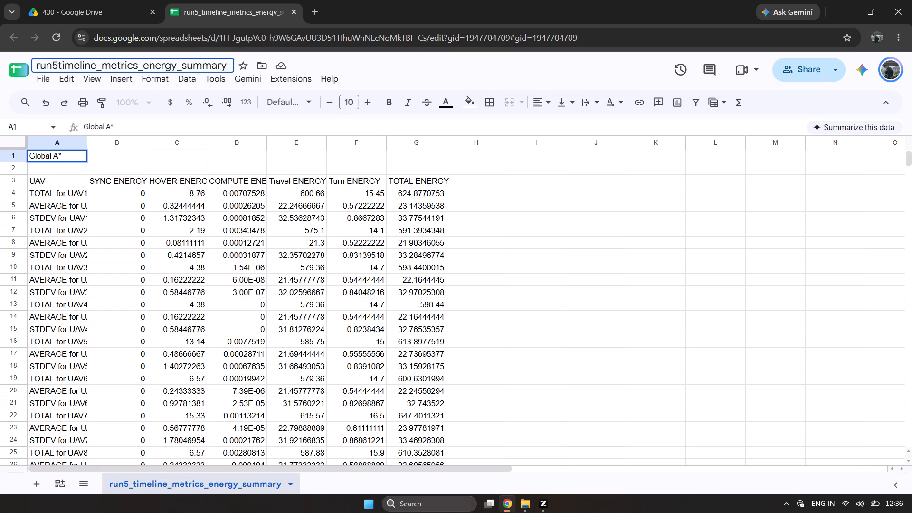
{"action": "left_click", "coordinate": [205, 66]}
{"action": "key", "text": "BackSpace"}
{"action": "key", "text": "BackSpace"}
{"action": "key", "text": "BackSpace"}
{"action": "key", "text": "BackSpace"}
{"action": "key", "text": "BackSpace"}
{"action": "key", "text": "BackSpace"}
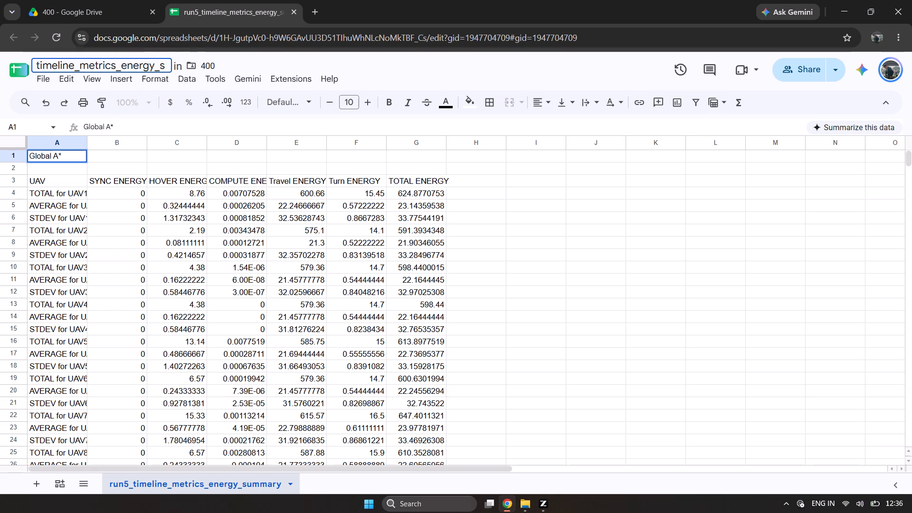
{"action": "key", "text": "BackSpace"}
{"action": "type", "text": "Global A*"}
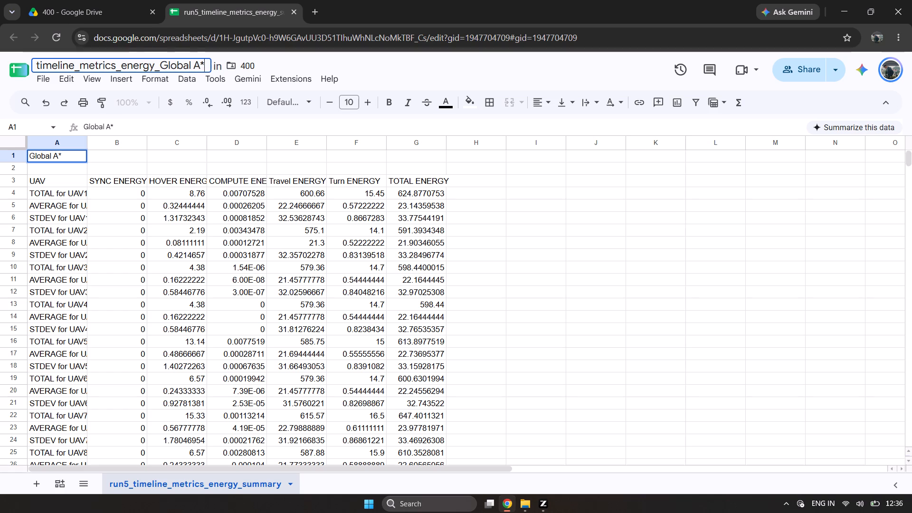
{"action": "left_click", "coordinate": [128, 155]}
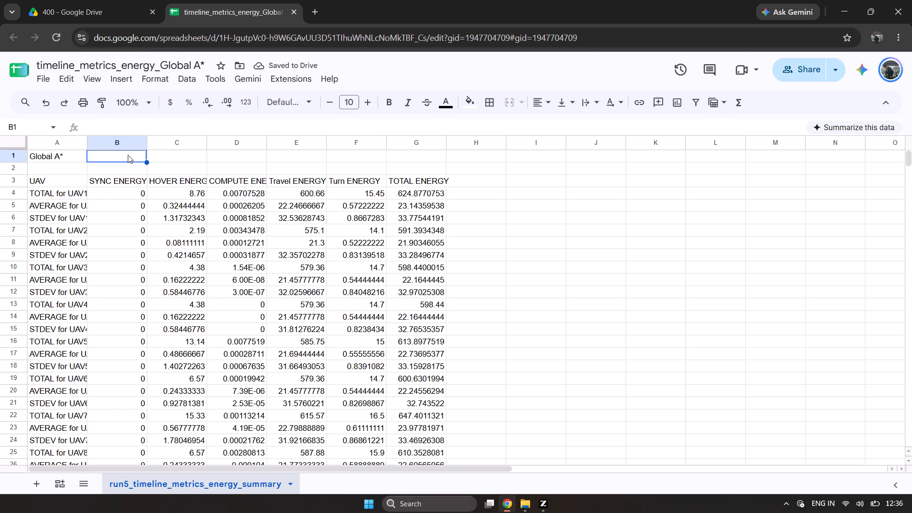
Download the energy spreadsheet as a Microsoft Excel (.xlsx) file, and close it and the CSV preview to return to the 400 folder.
{"action": "left_click", "coordinate": [46, 78]}
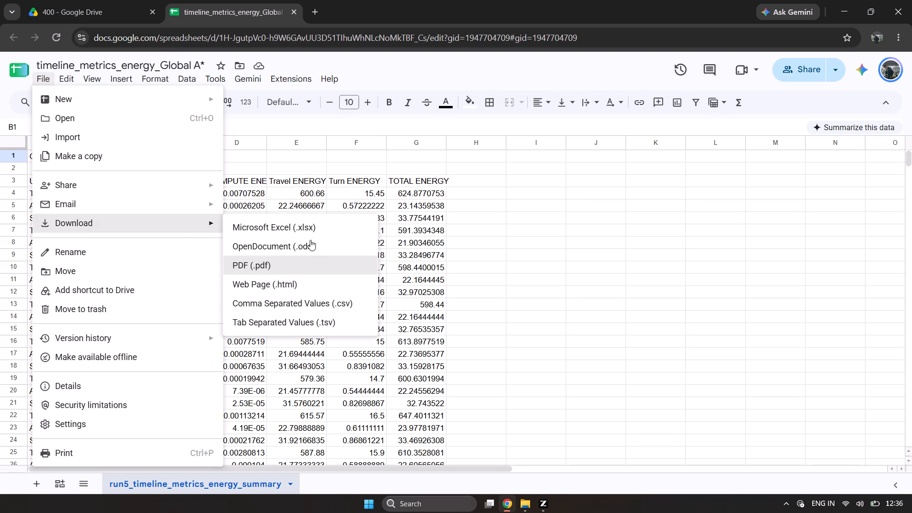
{"action": "left_click", "coordinate": [296, 233]}
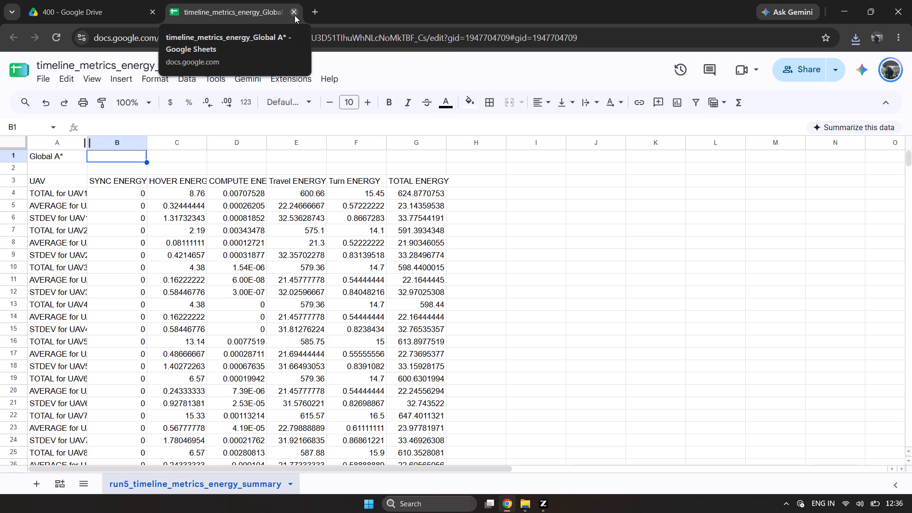
{"action": "left_click", "coordinate": [294, 15]}
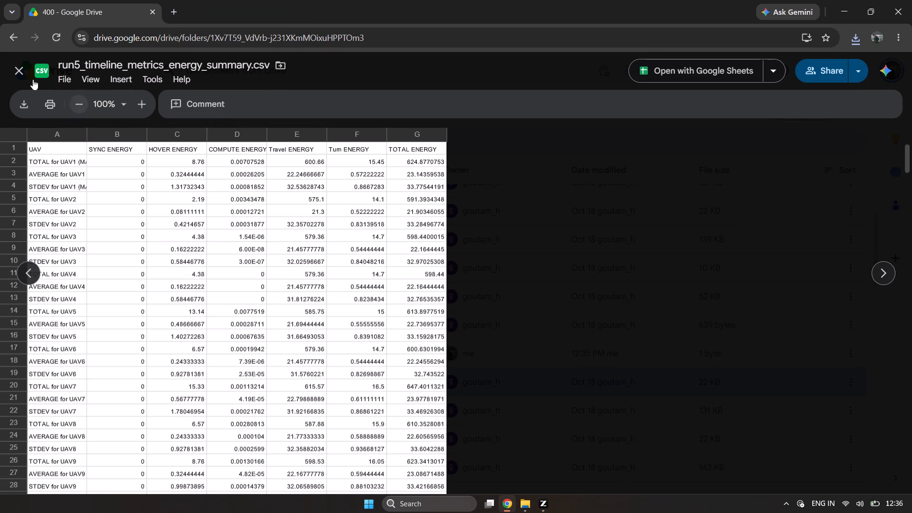
{"action": "left_click", "coordinate": [16, 74]}
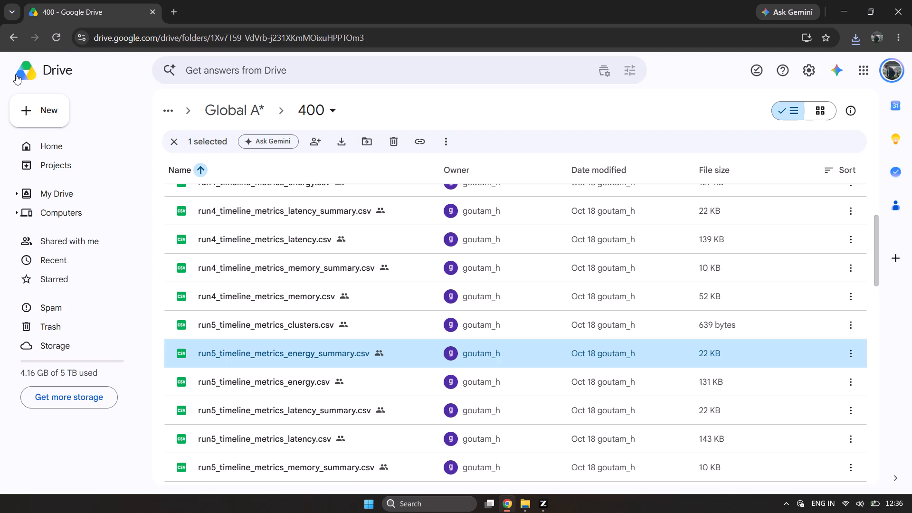
Open run5_timeline_metrics_latency_summary.csv from the 400 folder in Google Sheets.
{"action": "double_click", "coordinate": [303, 408]}
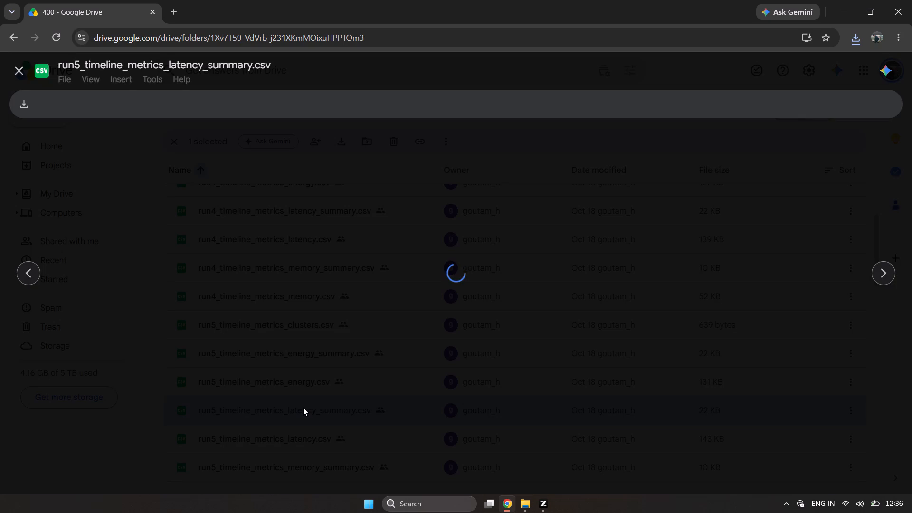
{"action": "left_click", "coordinate": [681, 65]}
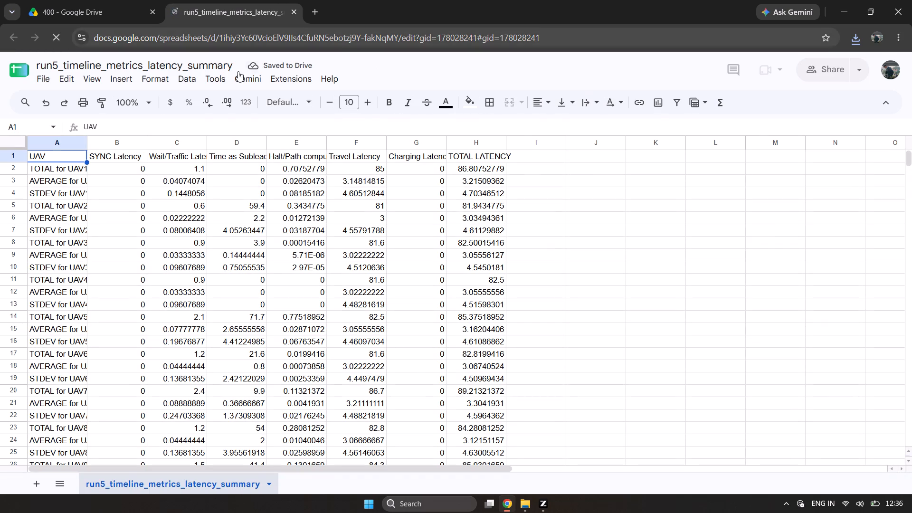
Insert two blank rows above the header row of the latency summary sheet.
{"action": "right_click", "coordinate": [56, 157]}
{"action": "left_click", "coordinate": [79, 220]}
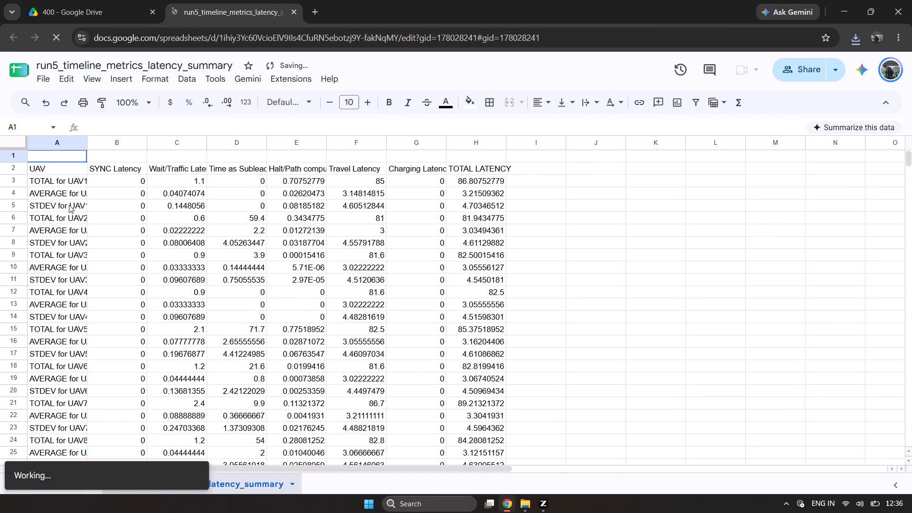
{"action": "left_click", "coordinate": [51, 170]}
{"action": "right_click", "coordinate": [51, 170]}
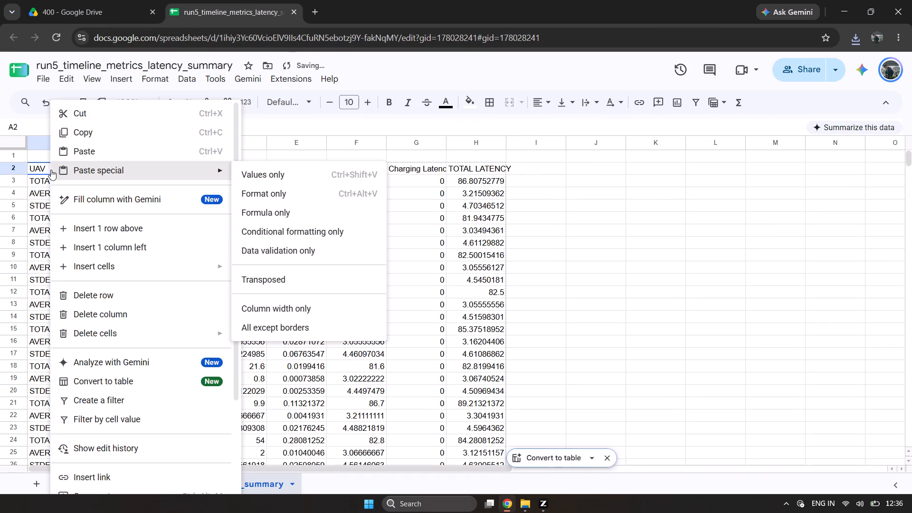
{"action": "left_click", "coordinate": [76, 236]}
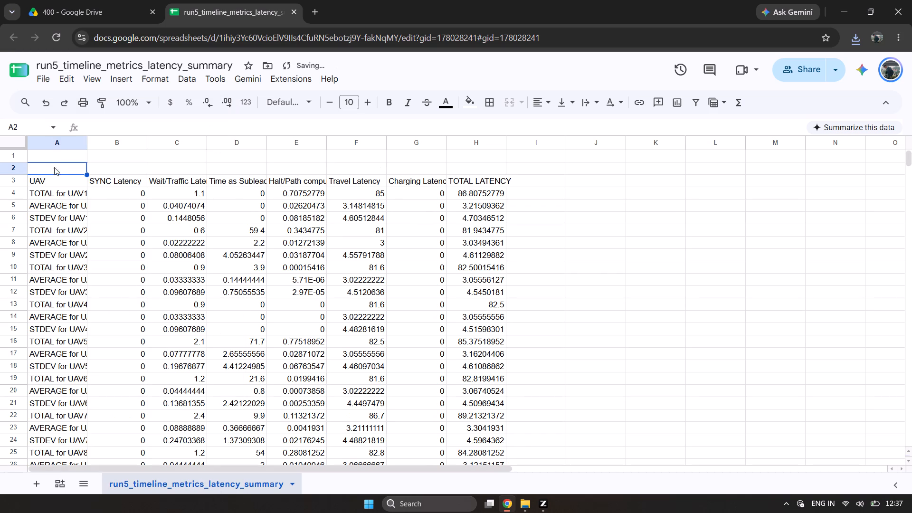
Enter the title "Global A*" in cell A1 of the latency summary sheet.
{"action": "left_click", "coordinate": [47, 158]}
{"action": "key", "text": "shift+g"}
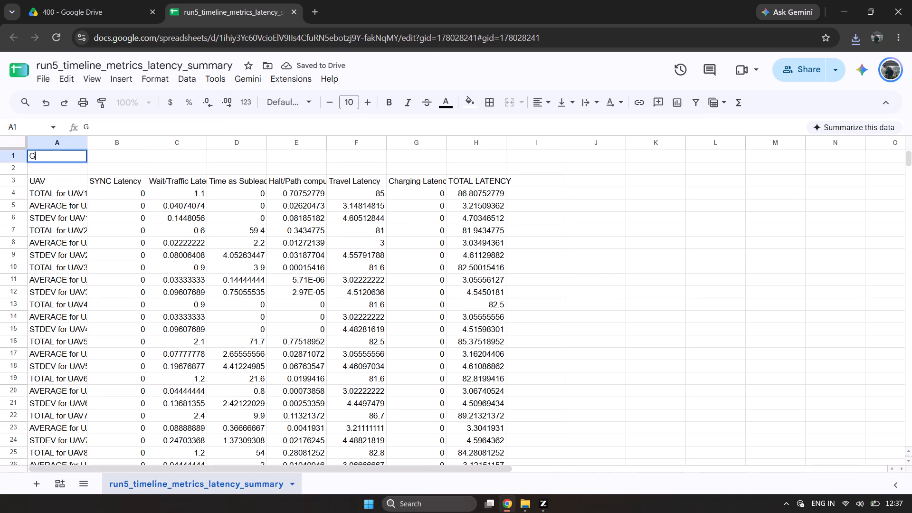
{"action": "type", "text": "lobal A*"}
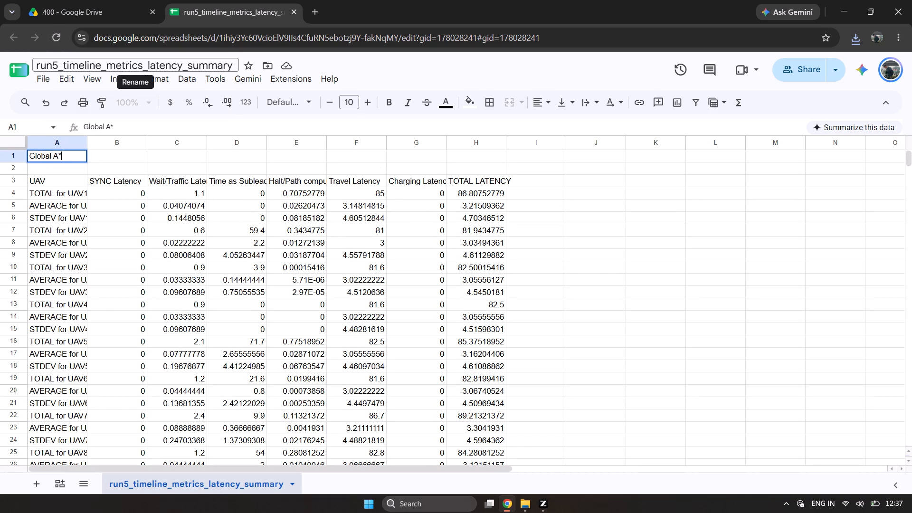
Rename the latency spreadsheet as timeline_metrics_latency_Global A*.
{"action": "left_click", "coordinate": [64, 60]}
{"action": "key", "text": "BackSpace"}
{"action": "key", "text": "BackSpace"}
{"action": "key", "text": "BackSpace"}
{"action": "key", "text": "BackSpace"}
{"action": "key", "text": "BackSpace"}
{"action": "key", "text": "BackSpace"}
{"action": "key", "text": "BackSpace"}
{"action": "key", "text": "BackSpace"}
{"action": "key", "text": "BackSpace"}
{"action": "key", "text": "BackSpace"}
{"action": "key", "text": "BackSpace"}
{"action": "key", "text": "BackSpace"}
{"action": "key", "text": "BackSpace"}
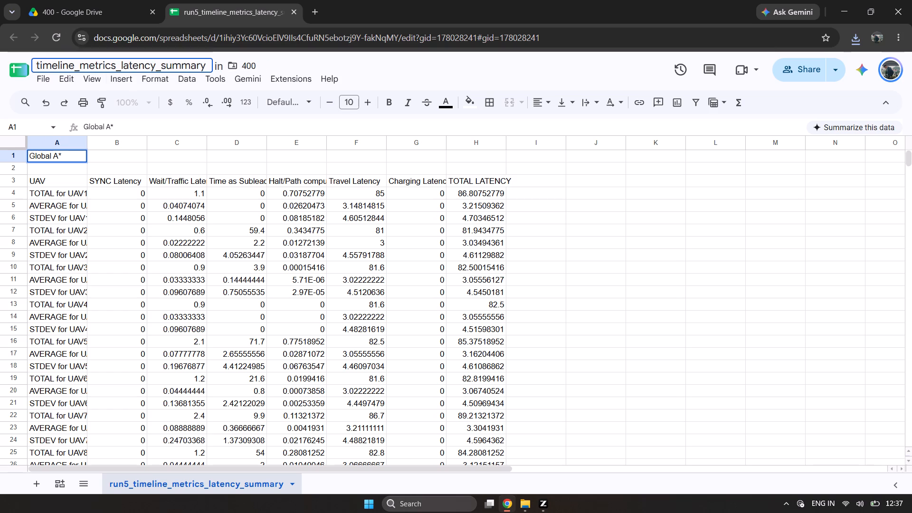
{"action": "left_click", "coordinate": [209, 66]}
{"action": "key", "text": "BackSpace"}
{"action": "key", "text": "BackSpace"}
{"action": "key", "text": "BackSpace"}
{"action": "key", "text": "BackSpace"}
{"action": "key", "text": "BackSpace"}
{"action": "key", "text": "BackSpace"}
{"action": "key", "text": "BackSpace"}
{"action": "type", "text": "Global A*"}
{"action": "left_click", "coordinate": [149, 163]}
Replace the label in cell A309 with "Latency of Completion" copied from cell A310.
{"action": "scroll", "coordinate": [149, 163], "scroll_direction": "down", "scroll_amount": 8}
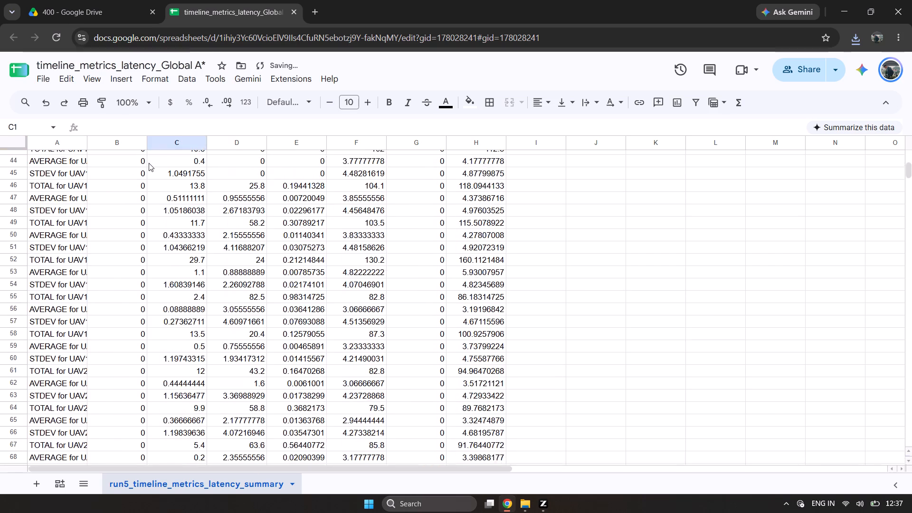
{"action": "scroll", "coordinate": [149, 163], "scroll_direction": "down", "scroll_amount": 12}
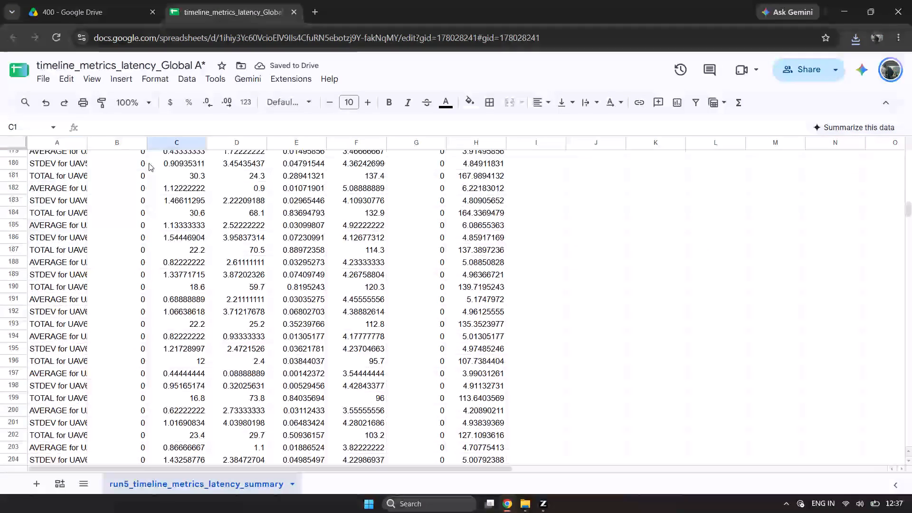
{"action": "scroll", "coordinate": [149, 163], "scroll_direction": "down", "scroll_amount": 5}
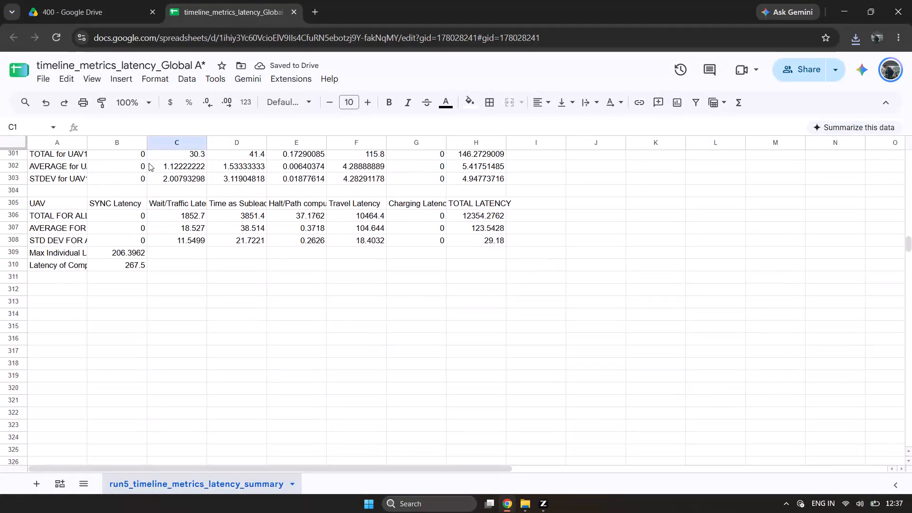
{"action": "left_click", "coordinate": [85, 266]}
{"action": "key", "text": "ctrl+c"}
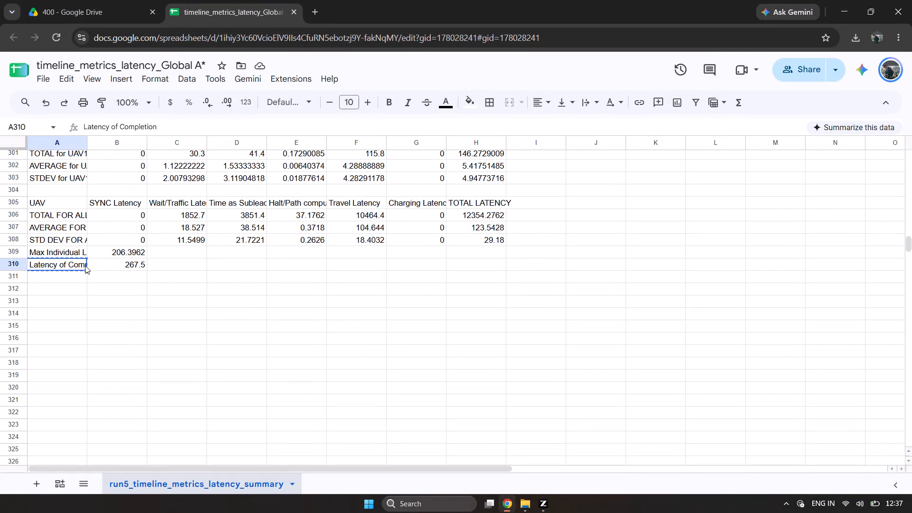
{"action": "left_click", "coordinate": [73, 253]}
{"action": "key", "text": "BackSpace"}
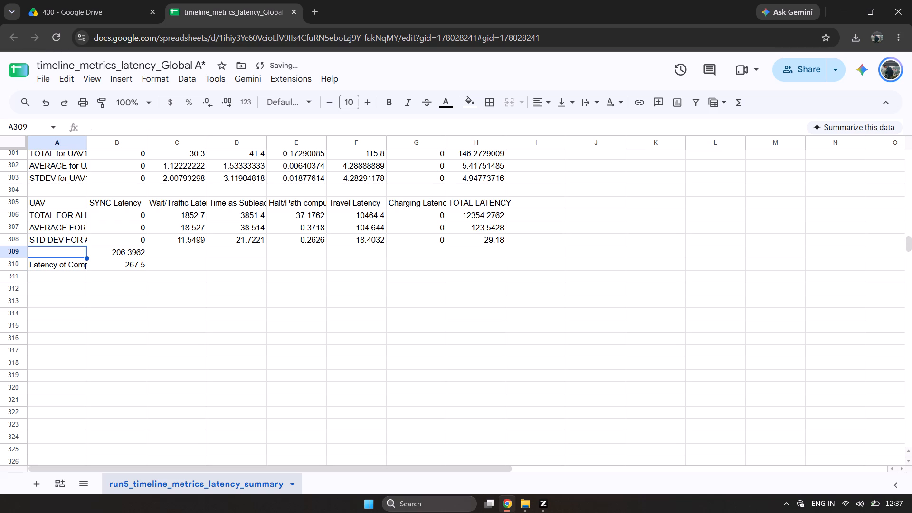
{"action": "key", "text": "ctrl+v"}
Clear the original Latency of Completion label and its value from cells A310:B310.
{"action": "left_click", "coordinate": [65, 264]}
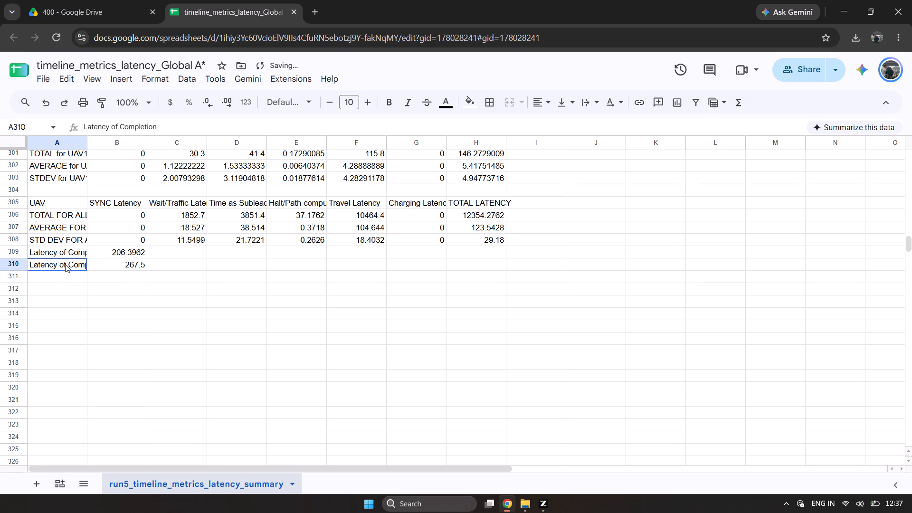
{"action": "left_click_drag", "start_coordinate": [65, 264], "coordinate": [103, 266]}
{"action": "key", "text": "BackSpace"}
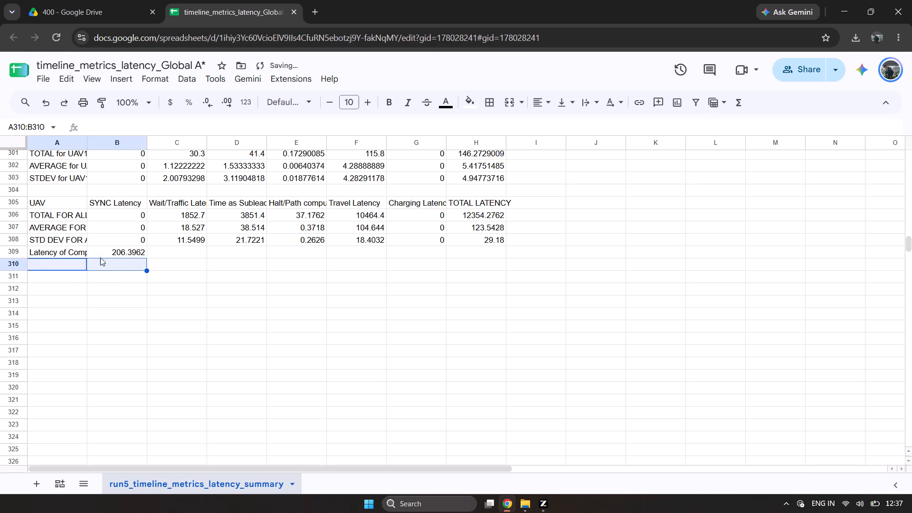
Download the latency spreadsheet as a Microsoft Excel (.xlsx) file, and close it and the CSV preview to return to the 400 folder.
{"action": "left_click", "coordinate": [48, 81]}
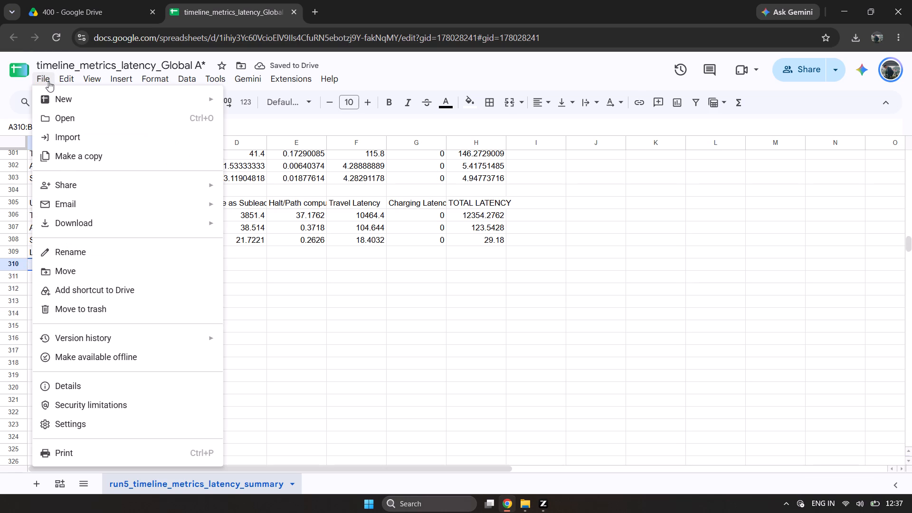
{"action": "left_click", "coordinate": [276, 230]}
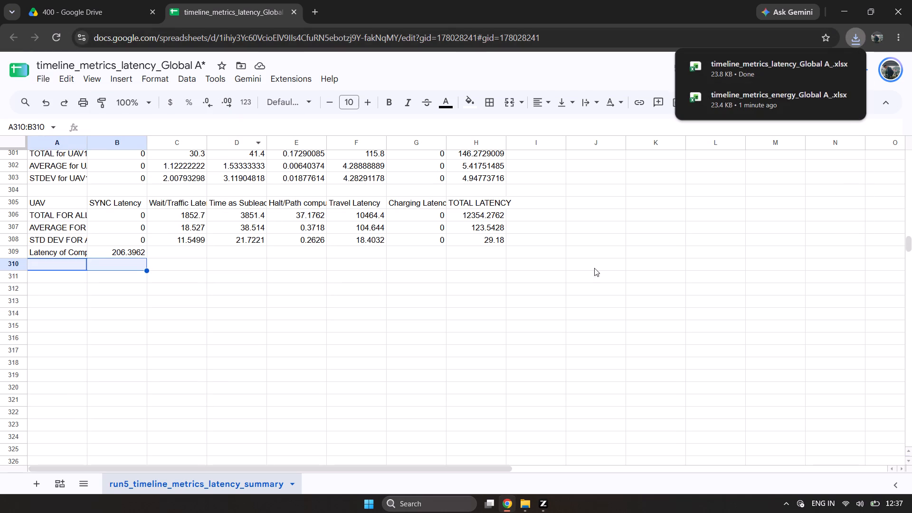
{"action": "left_click", "coordinate": [293, 10]}
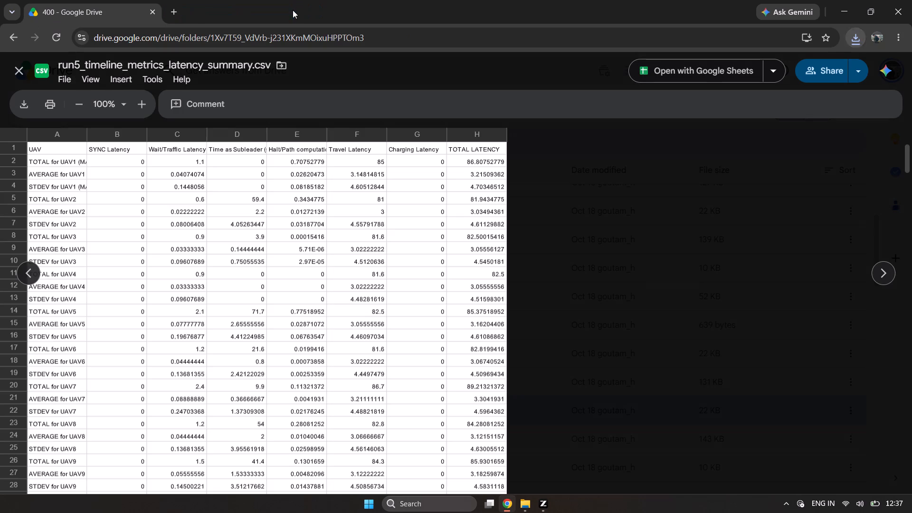
{"action": "left_click", "coordinate": [15, 75]}
Open run5_timeline_metrics_memory_summary.csv from the 400 folder in Google Sheets.
{"action": "double_click", "coordinate": [268, 457]}
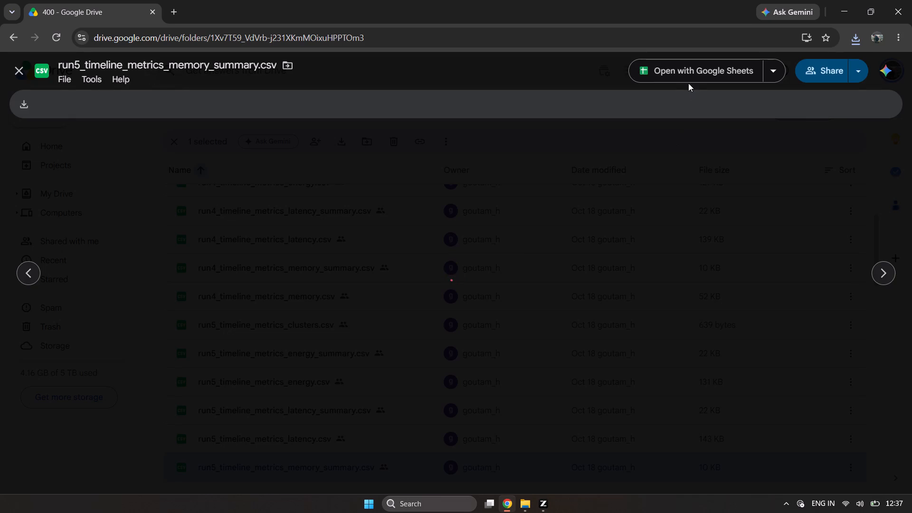
{"action": "left_click", "coordinate": [686, 75]}
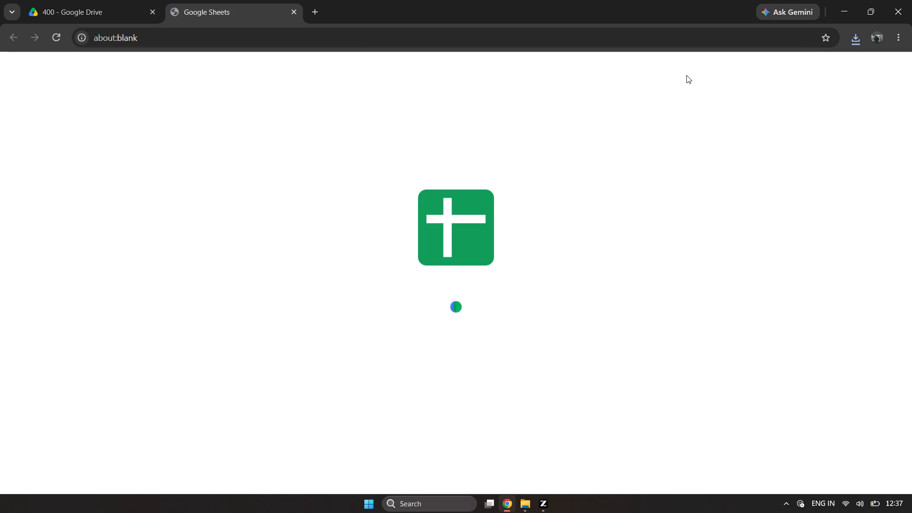
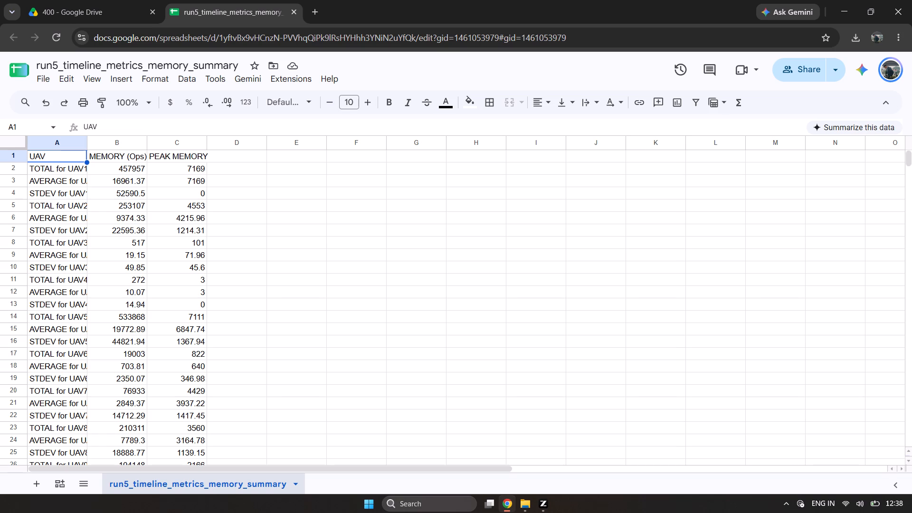
Insert two blank rows above the UAV header row at the top of the sheet.
{"action": "right_click", "coordinate": [61, 162]}
{"action": "left_click", "coordinate": [83, 224]}
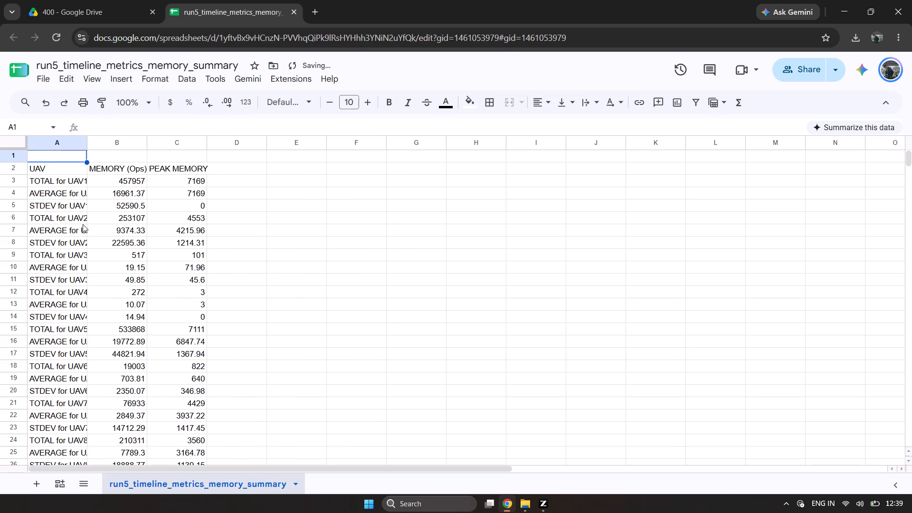
{"action": "left_click", "coordinate": [48, 168]}
{"action": "right_click", "coordinate": [48, 168]}
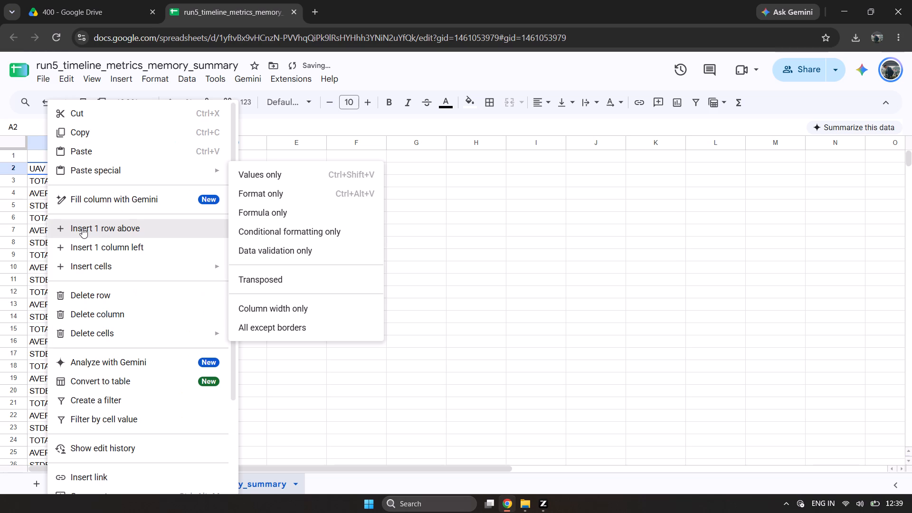
{"action": "left_click", "coordinate": [82, 228]}
Enter the title "Global A*" in cell A1.
{"action": "left_click", "coordinate": [45, 158]}
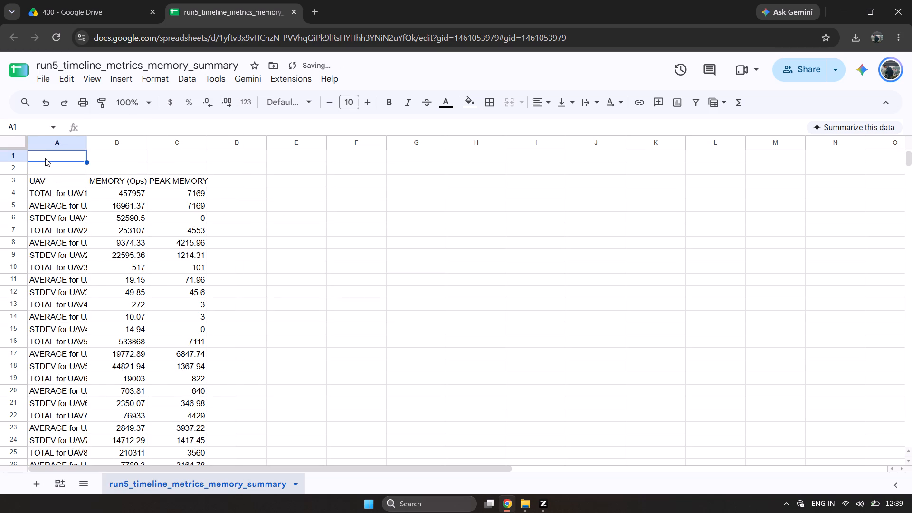
{"action": "key", "text": "shift+g"}
{"action": "type", "text": "lob"}
{"action": "type", "text": "al"}
{"action": "key", "text": "space"}
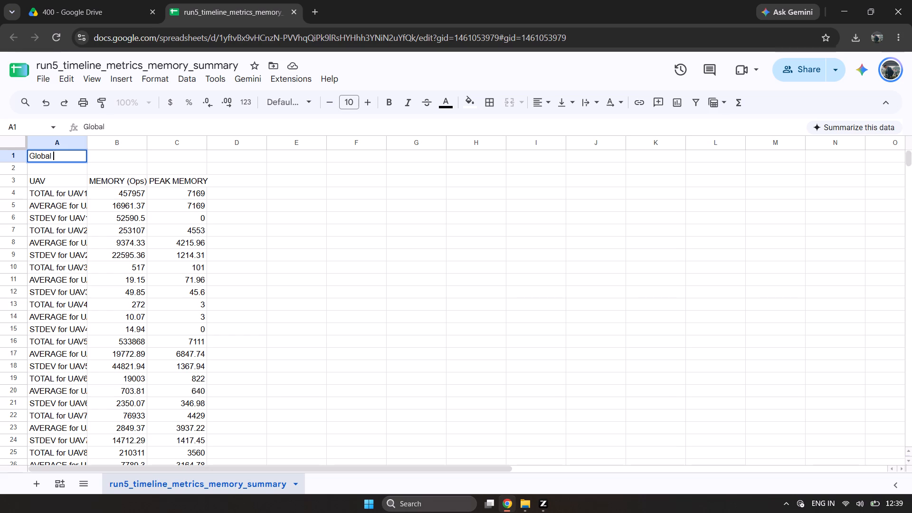
{"action": "type", "text": "A*"}
{"action": "left_click", "coordinate": [130, 162]}
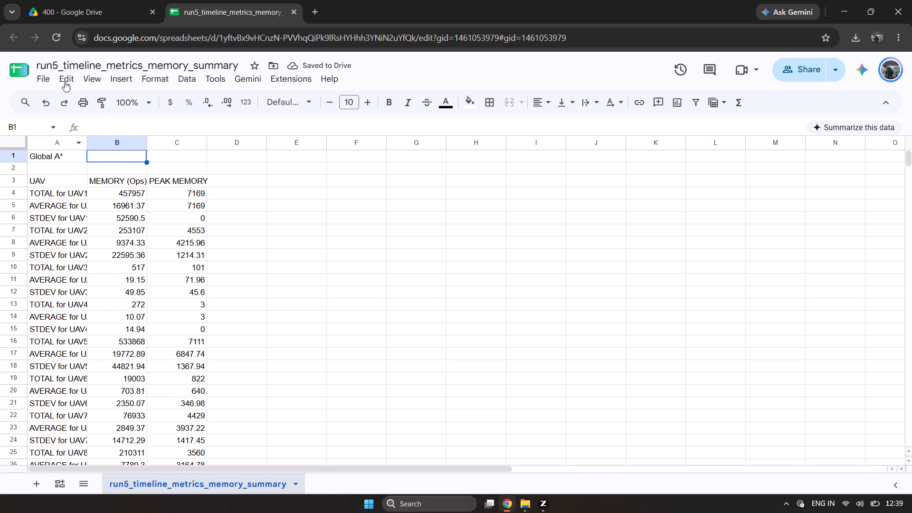
Rename the spreadsheet as timeline_metrics_memory_Global A*.
{"action": "left_click", "coordinate": [59, 63]}
{"action": "key", "text": "Right"}
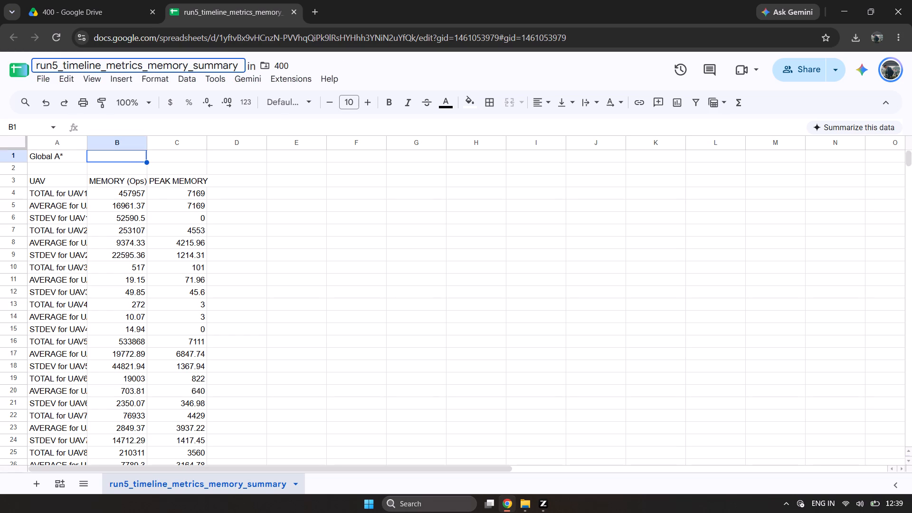
{"action": "key", "text": "BackSpace"}
{"action": "key", "text": "BackSpace"}
{"action": "key", "text": "BackSpace"}
{"action": "key", "text": "BackSpace"}
{"action": "key", "text": "BackSpace"}
{"action": "key", "text": "BackSpace"}
{"action": "key", "text": "BackSpace"}
{"action": "key", "text": "BackSpace"}
{"action": "key", "text": "BackSpace"}
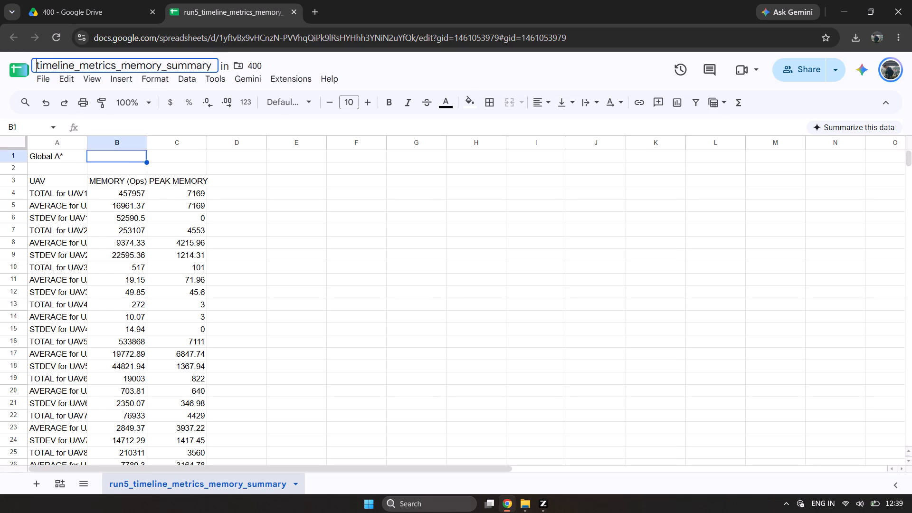
{"action": "left_click", "coordinate": [211, 64]}
{"action": "key", "text": "BackSpace"}
{"action": "key", "text": "BackSpace"}
{"action": "key", "text": "BackSpace"}
{"action": "key", "text": "BackSpace"}
{"action": "key", "text": "BackSpace"}
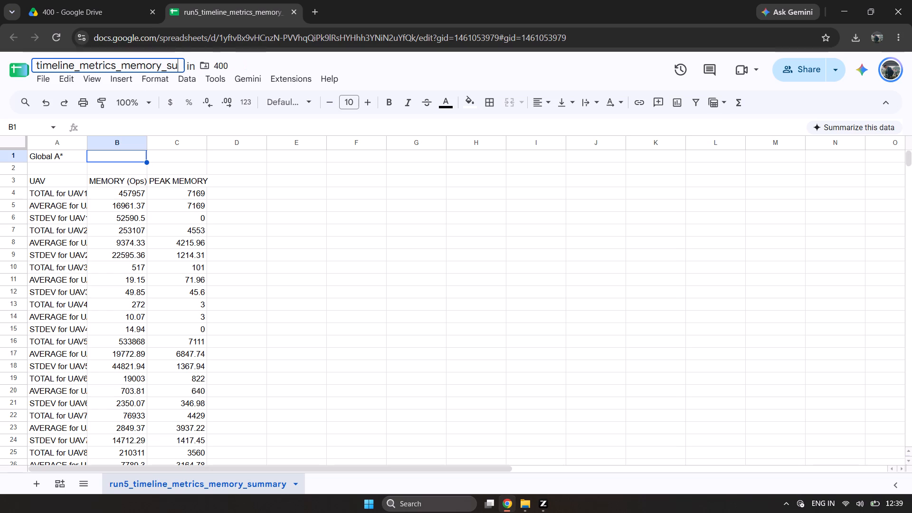
{"action": "key", "text": "BackSpace"}
{"action": "key", "text": "BackSpace"}
{"action": "key", "text": "shift+g"}
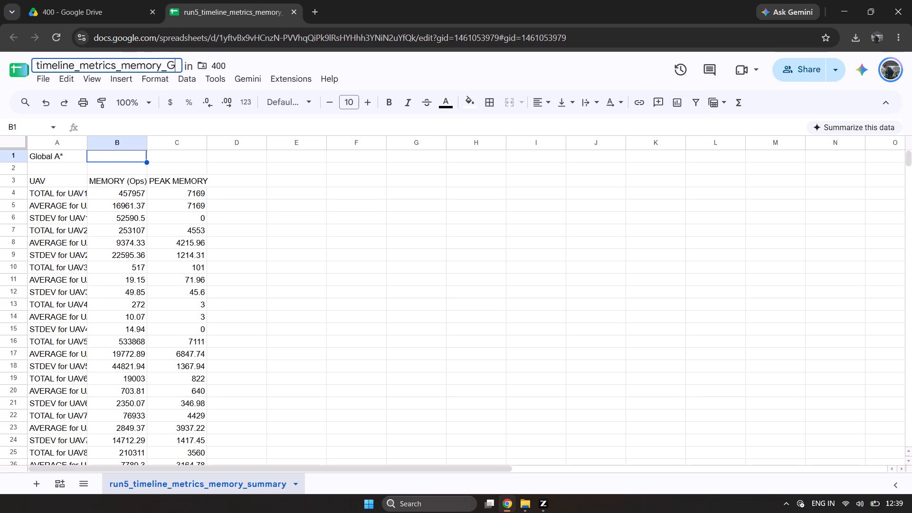
{"action": "key", "text": "shift+l"}
{"action": "key", "text": "o"}
{"action": "key", "text": "BackSpace"}
{"action": "key", "text": "BackSpace"}
{"action": "type", "text": "lobal"}
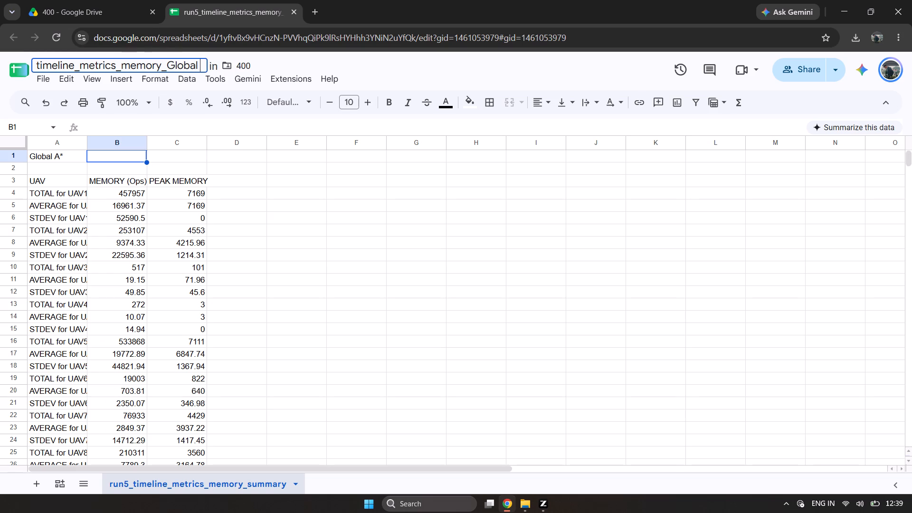
{"action": "key", "text": "space"}
{"action": "type", "text": "A*"}
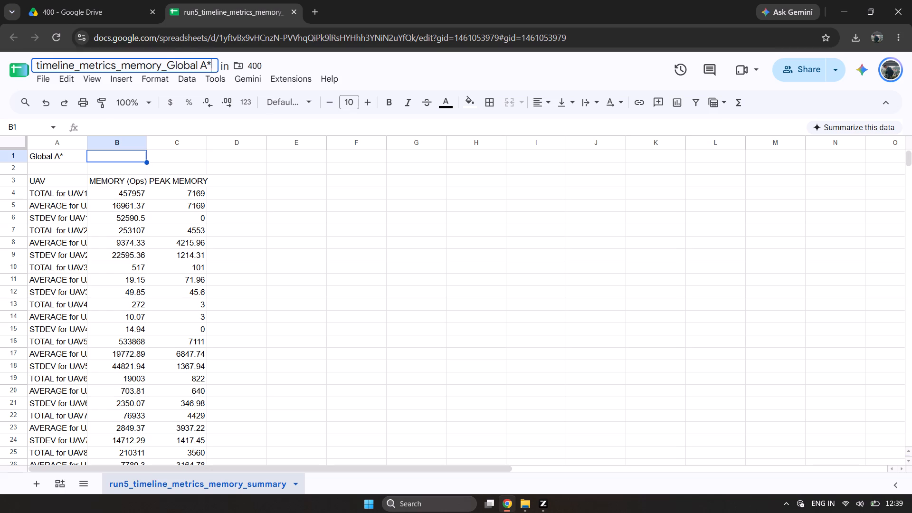
{"action": "left_click", "coordinate": [244, 186]}
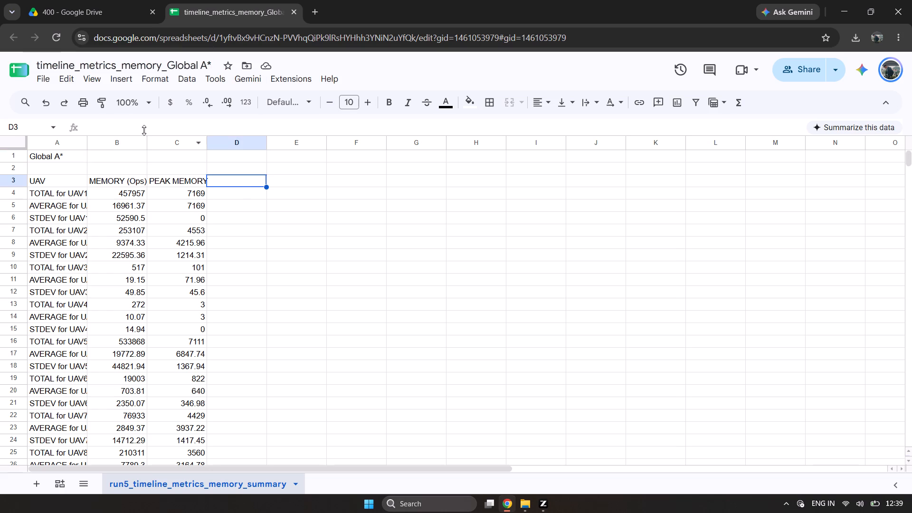
Download the memory spreadsheet as a Microsoft Excel (.xlsx) file, and close it and the CSV preview to return to the 400 folder.
{"action": "left_click", "coordinate": [49, 74]}
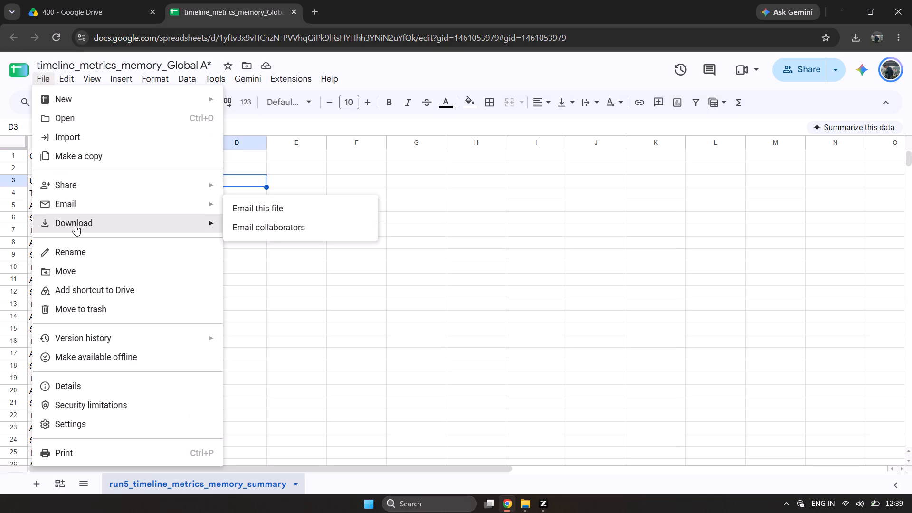
{"action": "left_click", "coordinate": [285, 228]}
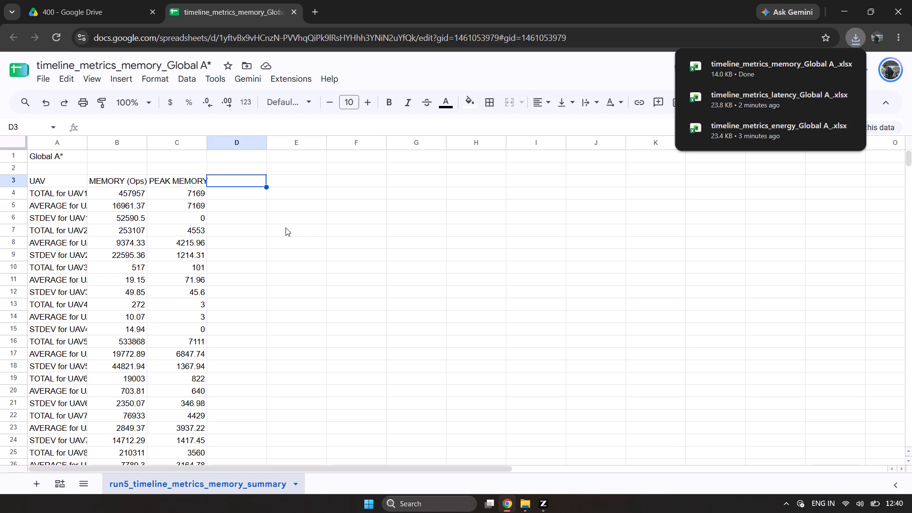
{"action": "left_click", "coordinate": [285, 228]}
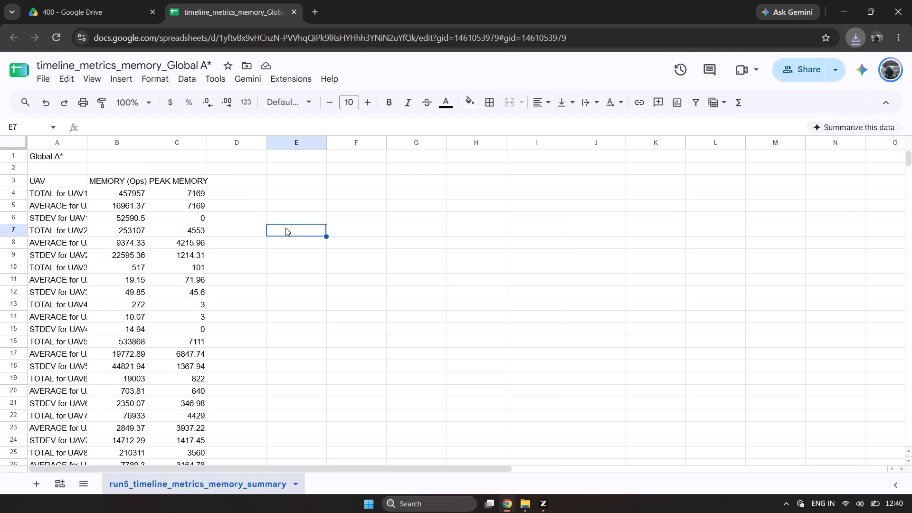
{"action": "left_click", "coordinate": [296, 11]}
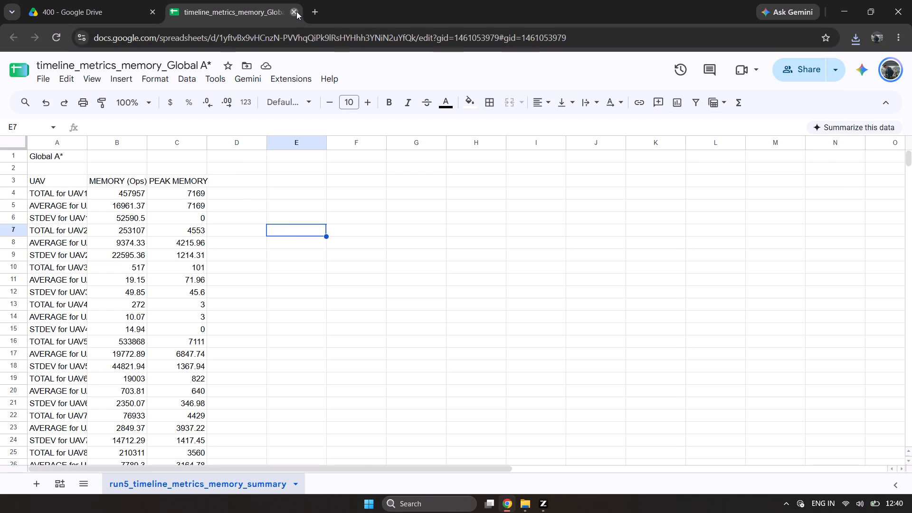
{"action": "left_click", "coordinate": [19, 71]}
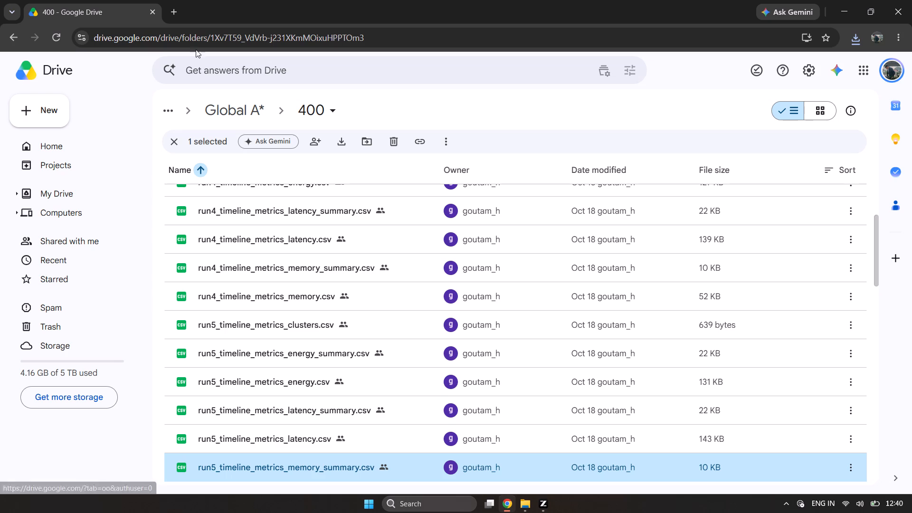
Move timeline_metrics_memory_Global A* from the 400 folder to the Box plots folder inside 8D Test 2(Varying Obstacles rate), accepting the access change.
{"action": "scroll", "coordinate": [261, 251], "scroll_direction": "down", "scroll_amount": 14}
{"action": "scroll", "coordinate": [261, 251], "scroll_direction": "down", "scroll_amount": 7}
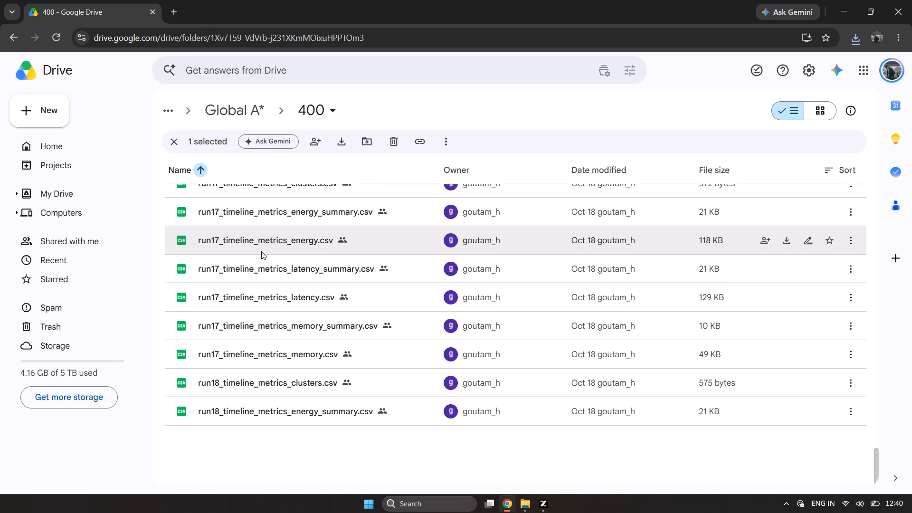
{"action": "scroll", "coordinate": [261, 251], "scroll_direction": "down", "scroll_amount": 14}
{"action": "scroll", "coordinate": [261, 251], "scroll_direction": "down", "scroll_amount": 15}
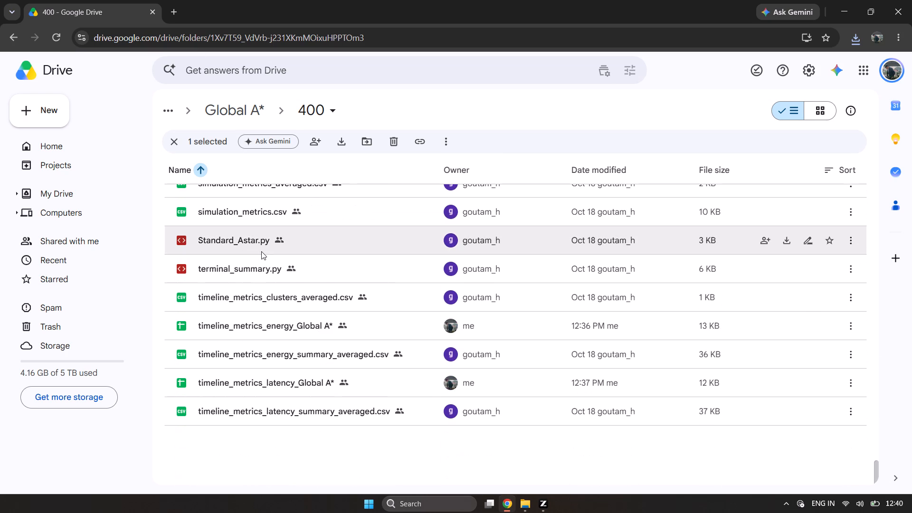
{"action": "scroll", "coordinate": [261, 251], "scroll_direction": "down", "scroll_amount": 2}
{"action": "scroll", "coordinate": [287, 410], "scroll_direction": "down", "scroll_amount": 6}
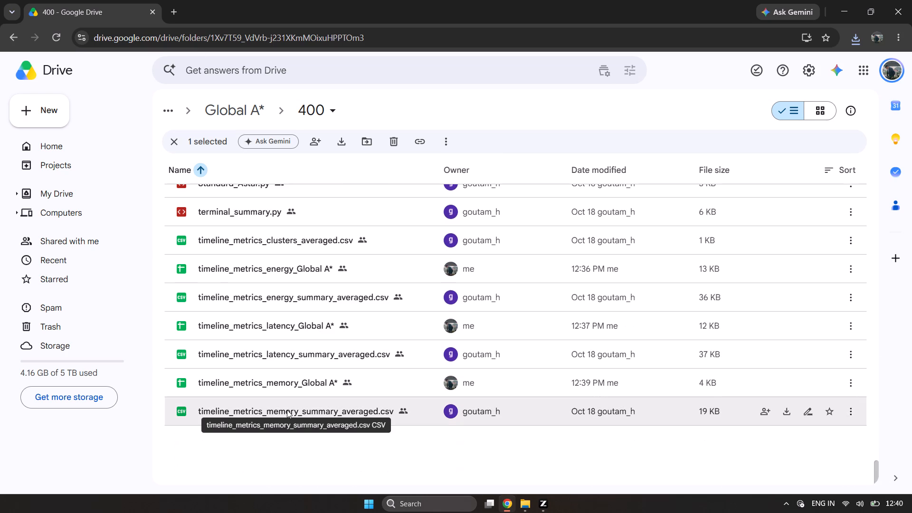
{"action": "scroll", "coordinate": [287, 410], "scroll_direction": "down", "scroll_amount": 7}
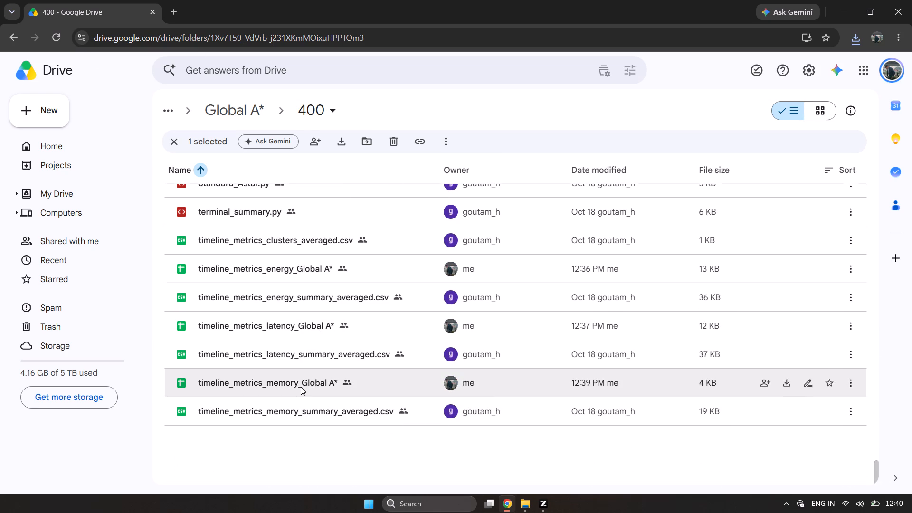
{"action": "left_click", "coordinate": [301, 387]}
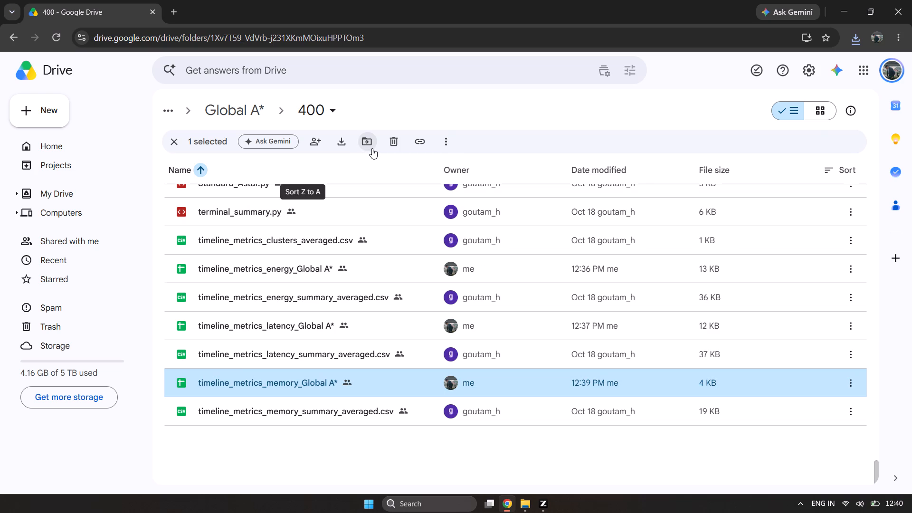
{"action": "left_click", "coordinate": [372, 148]}
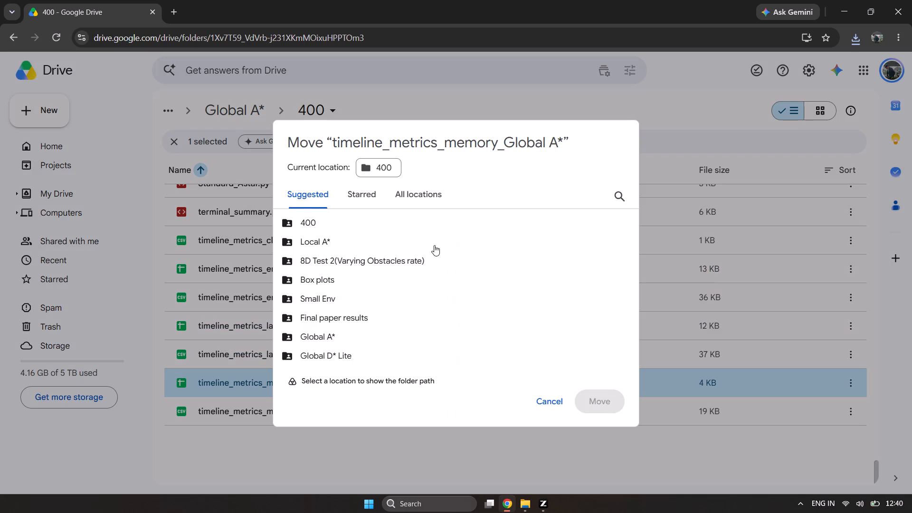
{"action": "double_click", "coordinate": [416, 261]}
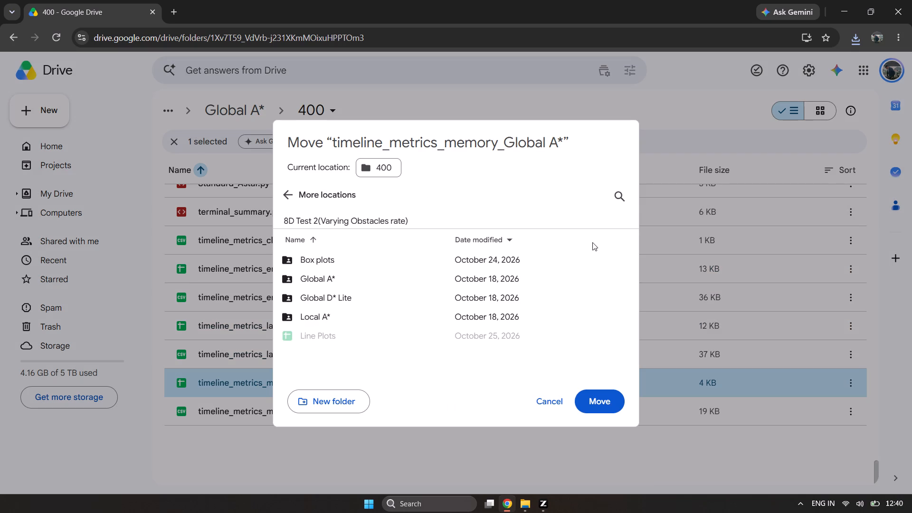
{"action": "left_click", "coordinate": [593, 269]}
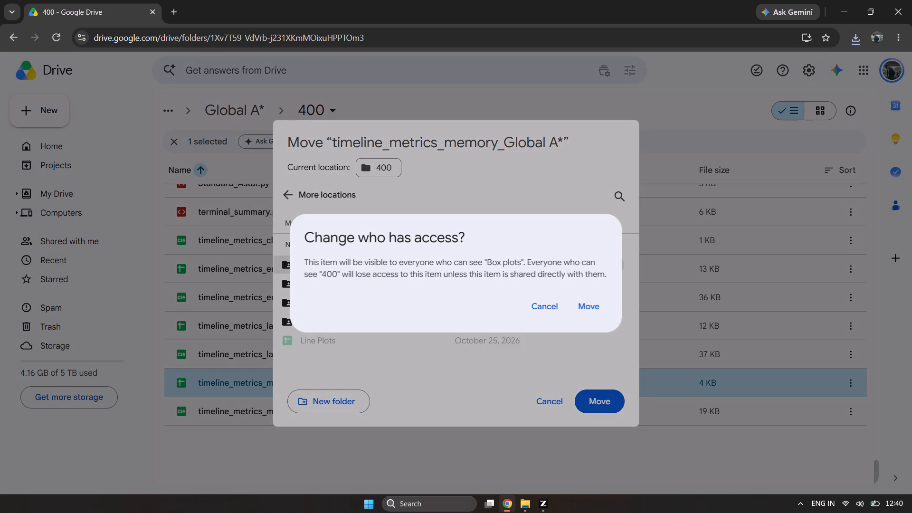
{"action": "left_click", "coordinate": [587, 308]}
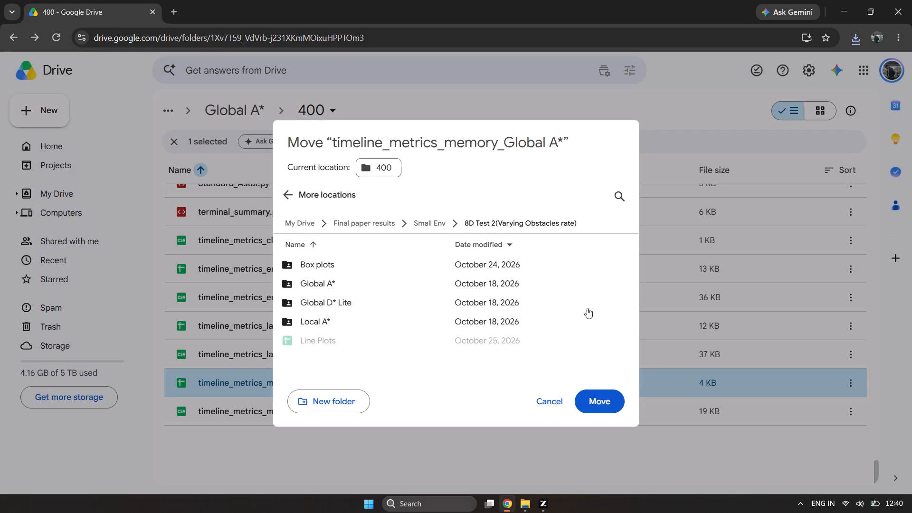
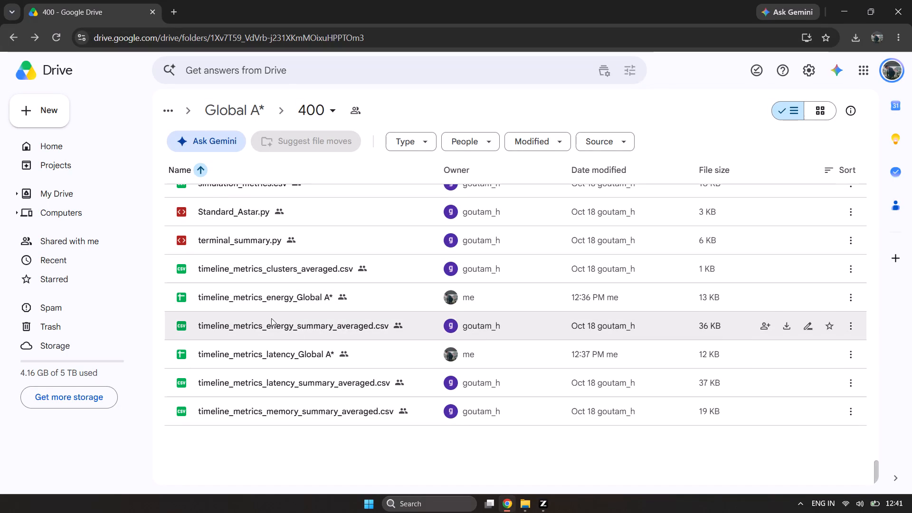
Move timeline_metrics_energy_Global A* from the 400 folder to Box plots inside 8D Test 2(Varying Obstacles rate), accepting the access change.
{"action": "left_click", "coordinate": [268, 303]}
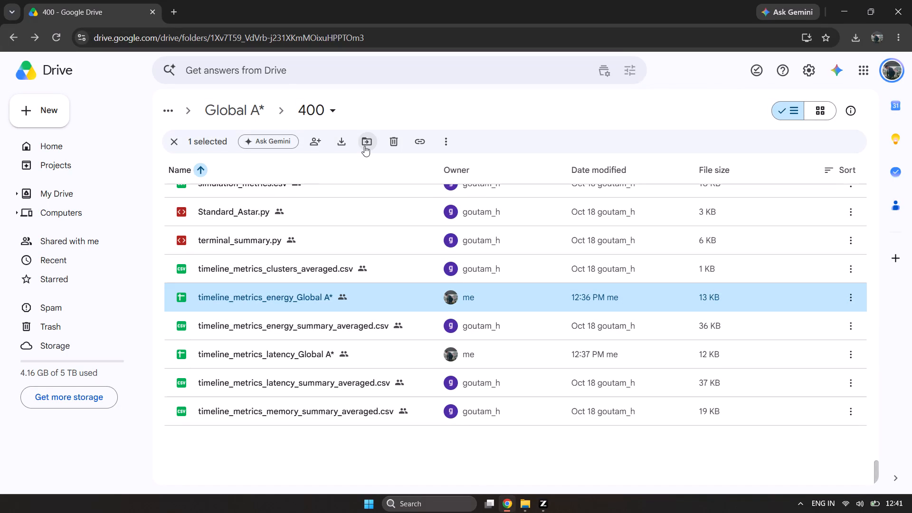
{"action": "left_click", "coordinate": [364, 145]}
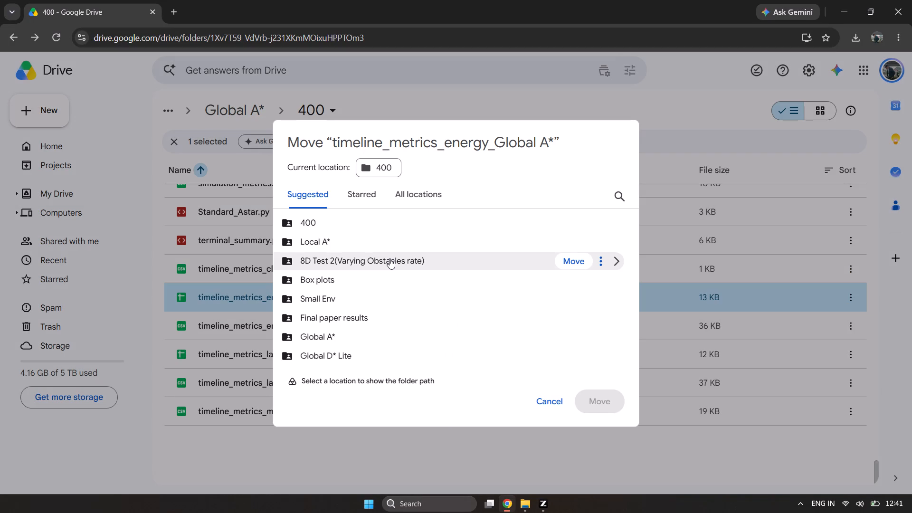
{"action": "double_click", "coordinate": [389, 258]}
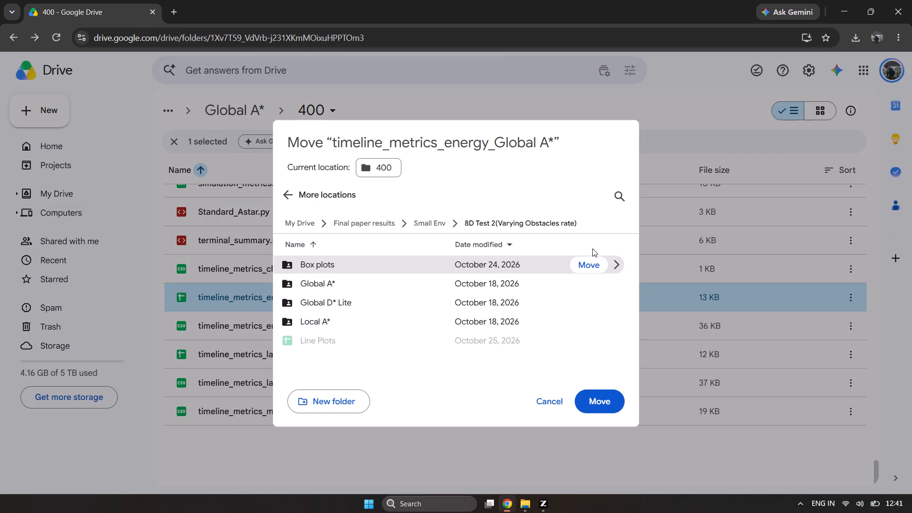
{"action": "left_click", "coordinate": [588, 259]}
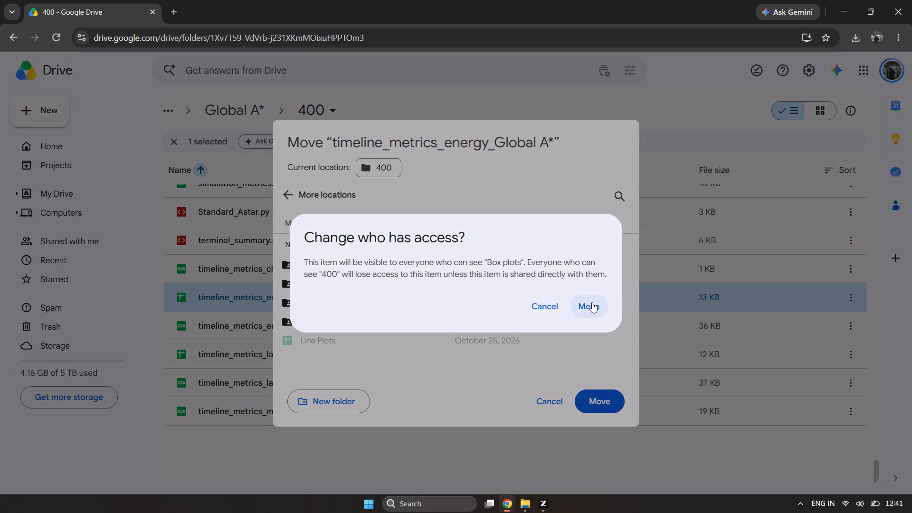
{"action": "left_click", "coordinate": [592, 302]}
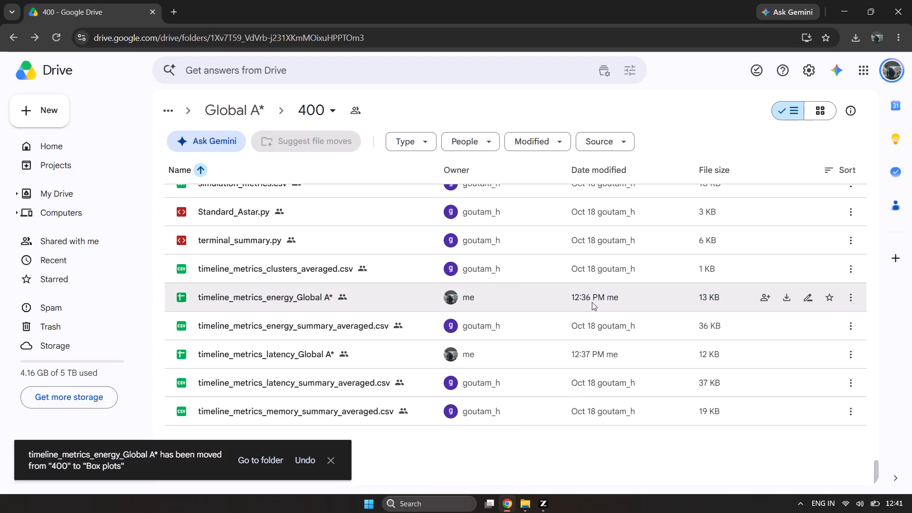
Move timeline_metrics_latency_Global A* from the 400 folder to Box plots inside 8D Test 2(Varying Obstacles rate), accepting the access change.
{"action": "left_click", "coordinate": [309, 357]}
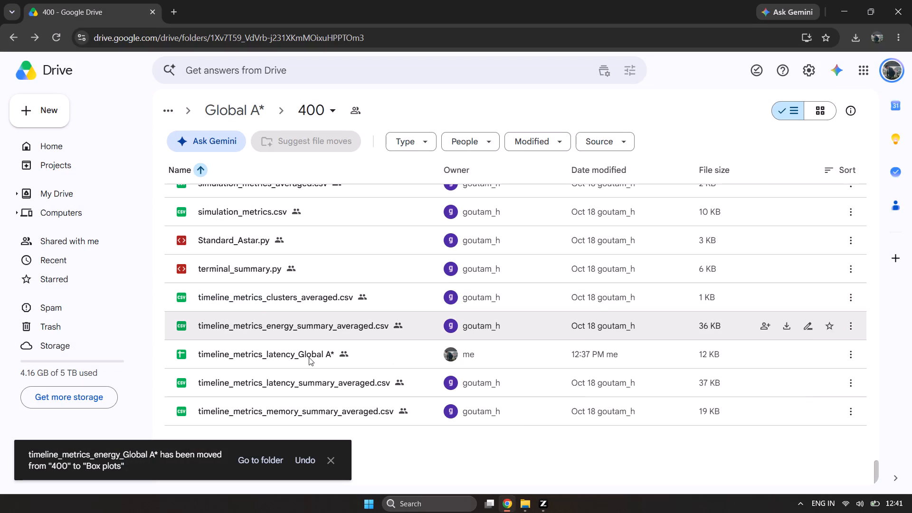
{"action": "left_click", "coordinate": [368, 138]}
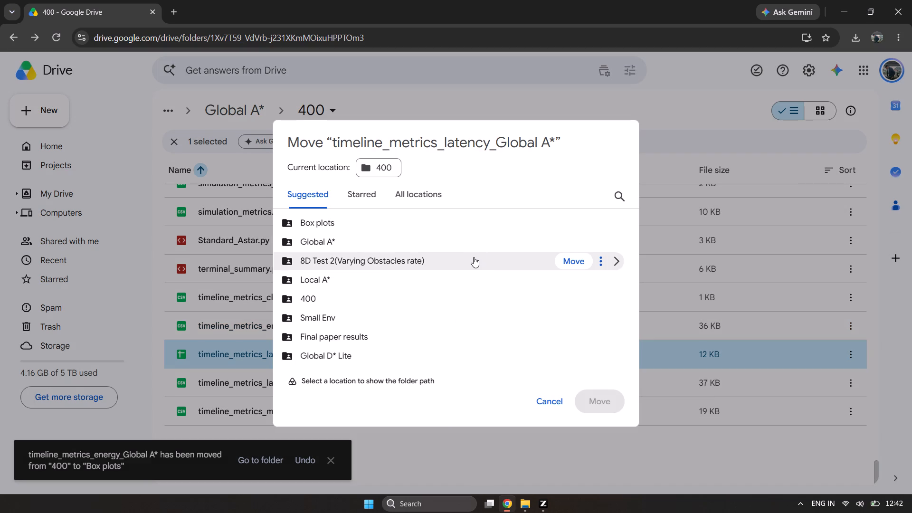
{"action": "double_click", "coordinate": [474, 257]}
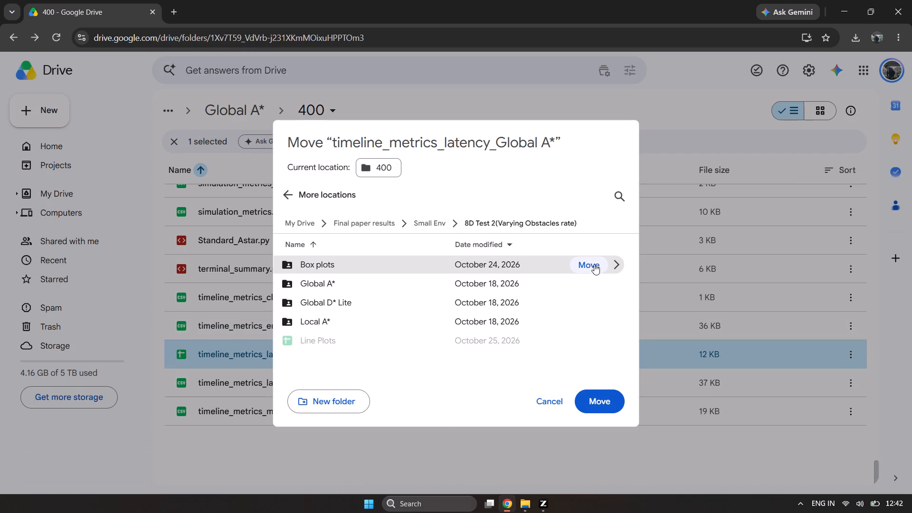
{"action": "left_click", "coordinate": [597, 264]}
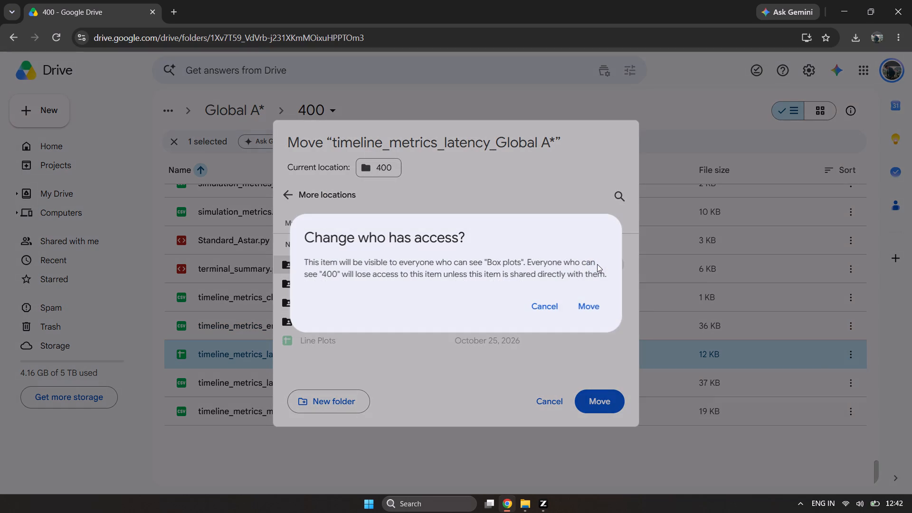
{"action": "left_click", "coordinate": [582, 298]}
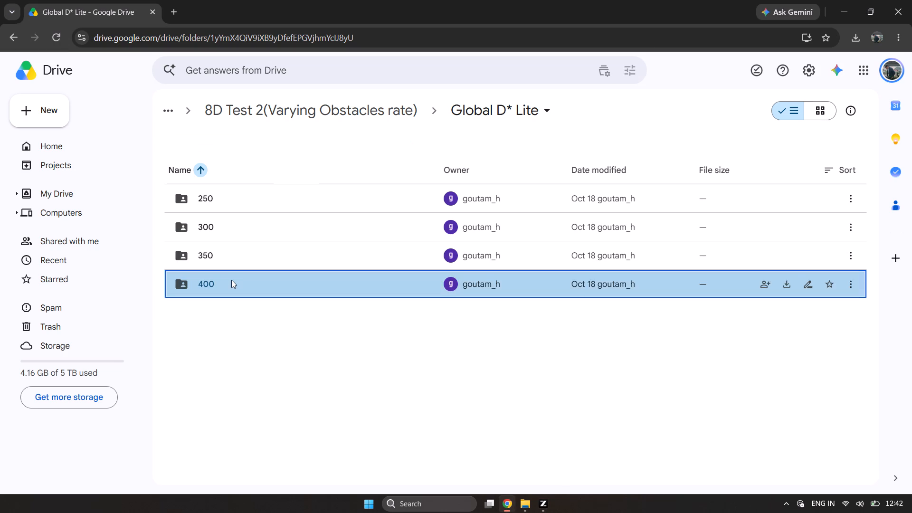
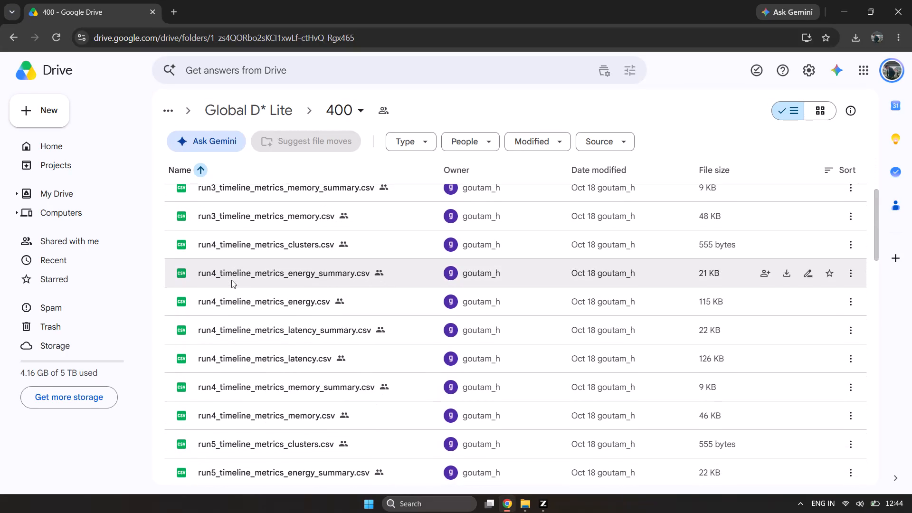
Open run5_timeline_metrics_energy_summary.csv from the 400 folder as a Google Sheets spreadsheet.
{"action": "scroll", "coordinate": [272, 381], "scroll_direction": "down", "scroll_amount": 3}
{"action": "double_click", "coordinate": [266, 363]}
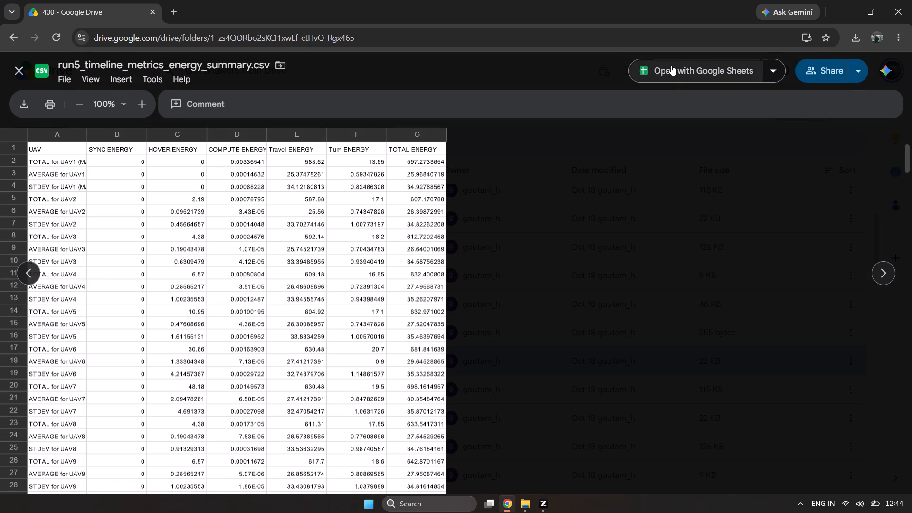
{"action": "left_click", "coordinate": [671, 65]}
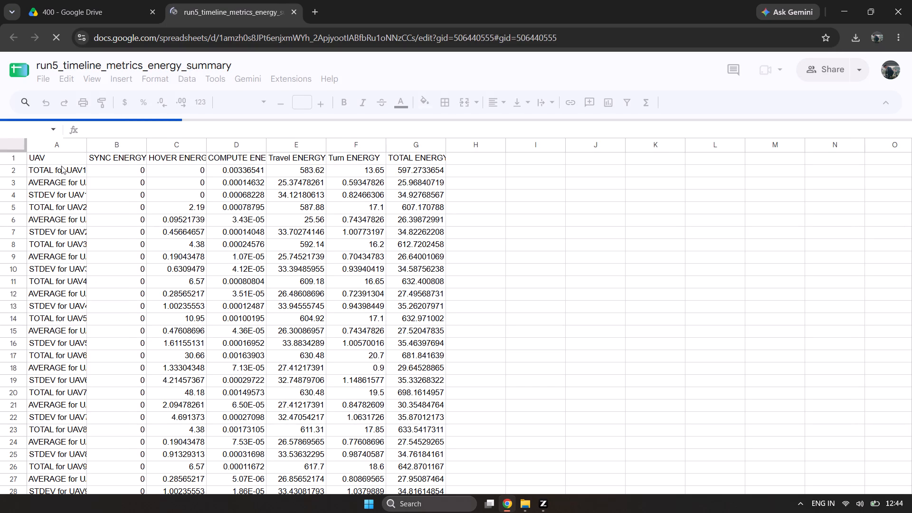
Insert two blank rows above the energy table's header and enter the title Global D* lite in A1.
{"action": "right_click", "coordinate": [49, 159]}
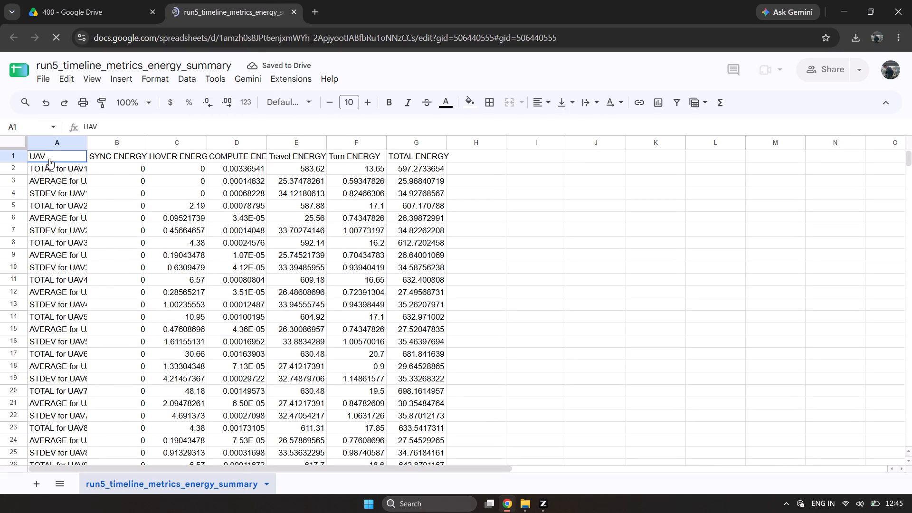
{"action": "left_click", "coordinate": [69, 222]}
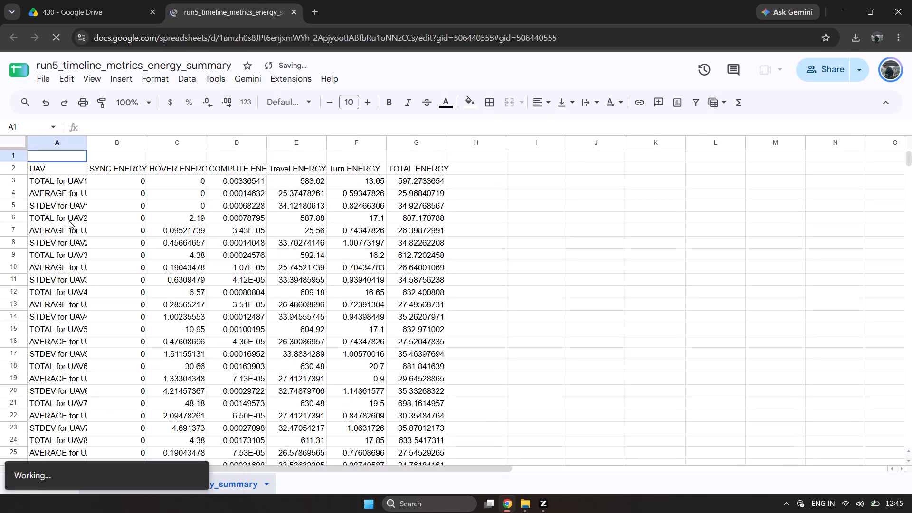
{"action": "left_click", "coordinate": [49, 167]}
{"action": "right_click", "coordinate": [49, 167]}
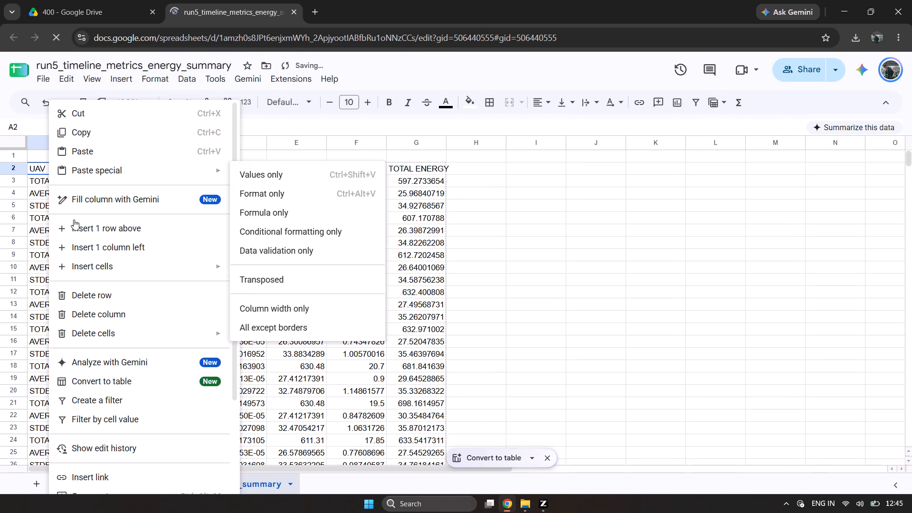
{"action": "left_click", "coordinate": [74, 222]}
{"action": "left_click", "coordinate": [50, 158]}
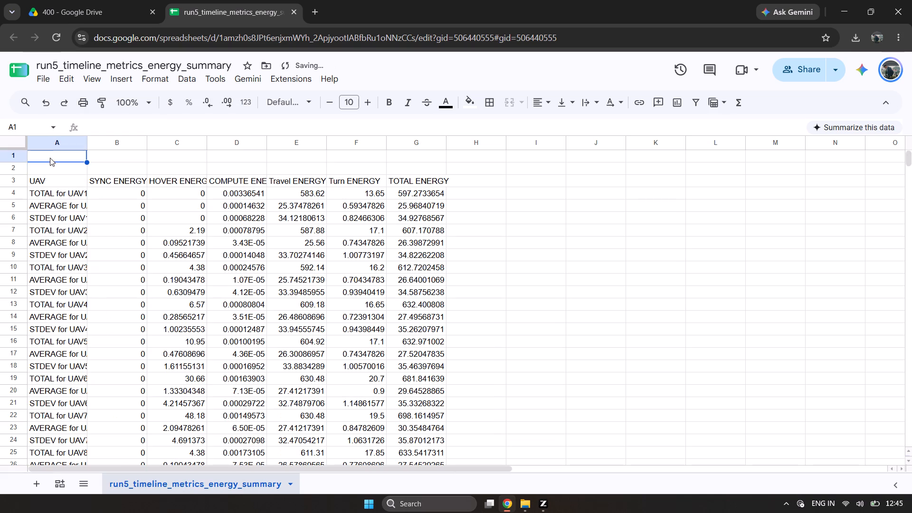
{"action": "key", "text": "shift+g"}
{"action": "type", "text": "lobal D* lite"}
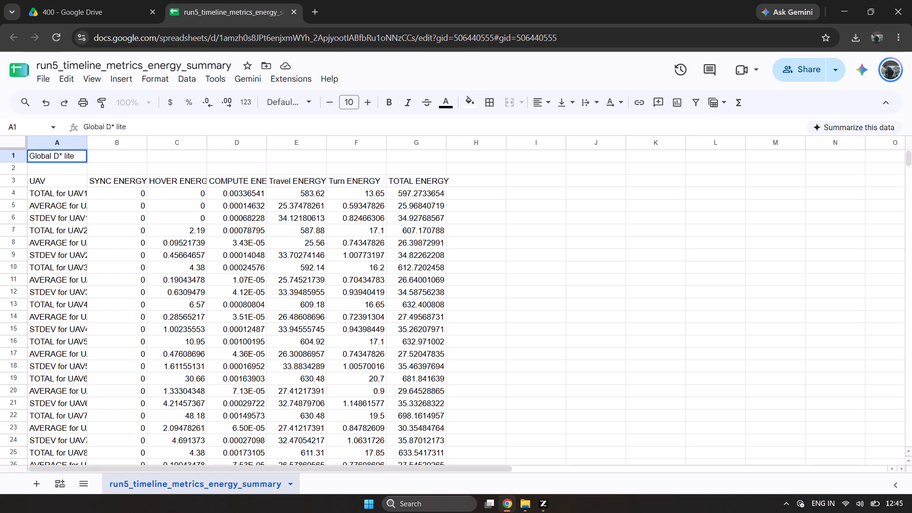
{"action": "left_click", "coordinate": [176, 152]}
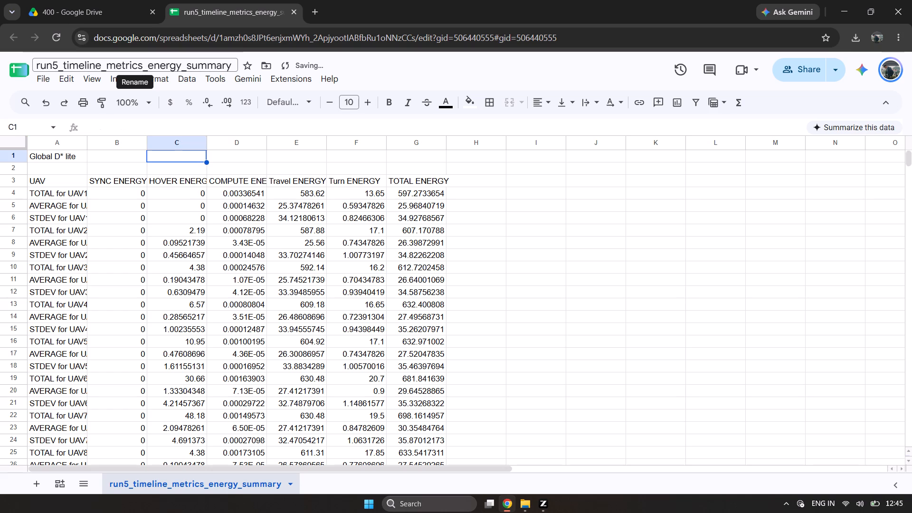
Rename the spreadsheet as timeline_metrics_energy_Global D* lite.
{"action": "left_click", "coordinate": [65, 64]}
{"action": "key", "text": "BackSpace"}
{"action": "key", "text": "BackSpace"}
{"action": "key", "text": "BackSpace"}
{"action": "key", "text": "BackSpace"}
{"action": "key", "text": "BackSpace"}
{"action": "key", "text": "BackSpace"}
{"action": "key", "text": "BackSpace"}
{"action": "key", "text": "BackSpace"}
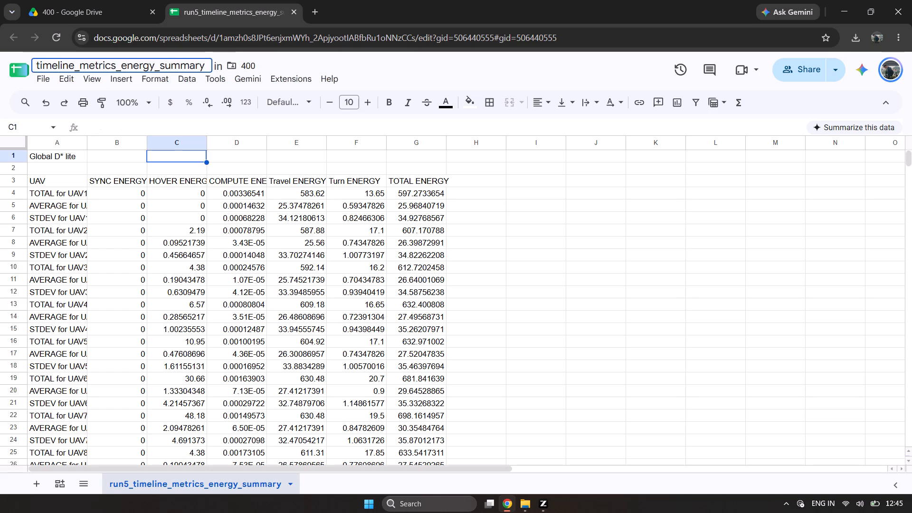
{"action": "left_click", "coordinate": [206, 66]}
{"action": "key", "text": "BackSpace"}
{"action": "key", "text": "BackSpace"}
{"action": "key", "text": "BackSpace"}
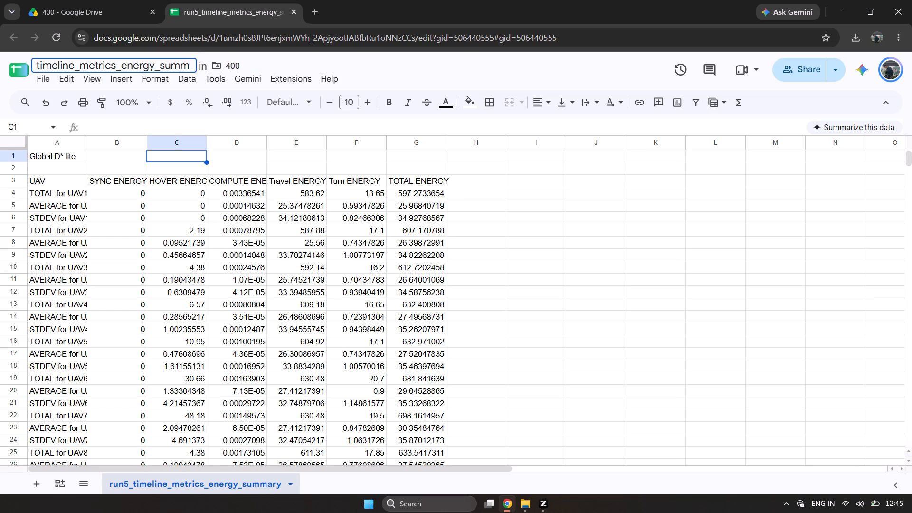
{"action": "key", "text": "BackSpace"}
{"action": "key", "text": "BackSpace"}
{"action": "key", "text": "BackSpace"}
{"action": "key", "text": "BackSpace"}
{"action": "type", "text": "Global D* lite"}
{"action": "left_click", "coordinate": [428, 224]}
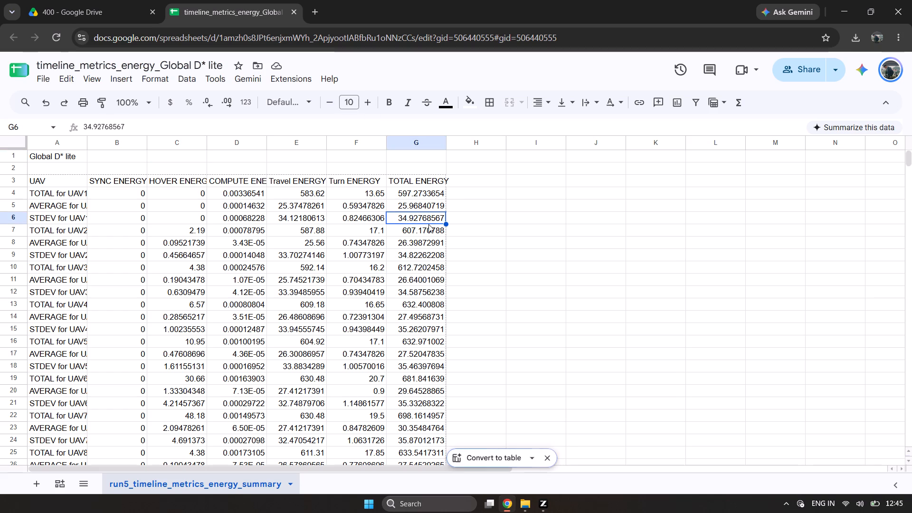
Download the energy spreadsheet in Microsoft Excel (.xlsx) format, then close it and its CSV preview.
{"action": "left_click", "coordinate": [42, 81]}
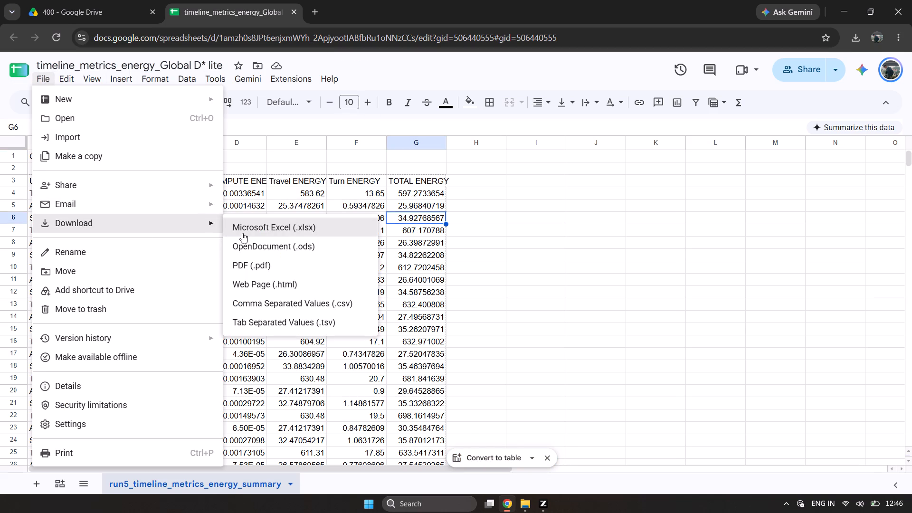
{"action": "left_click", "coordinate": [243, 233]}
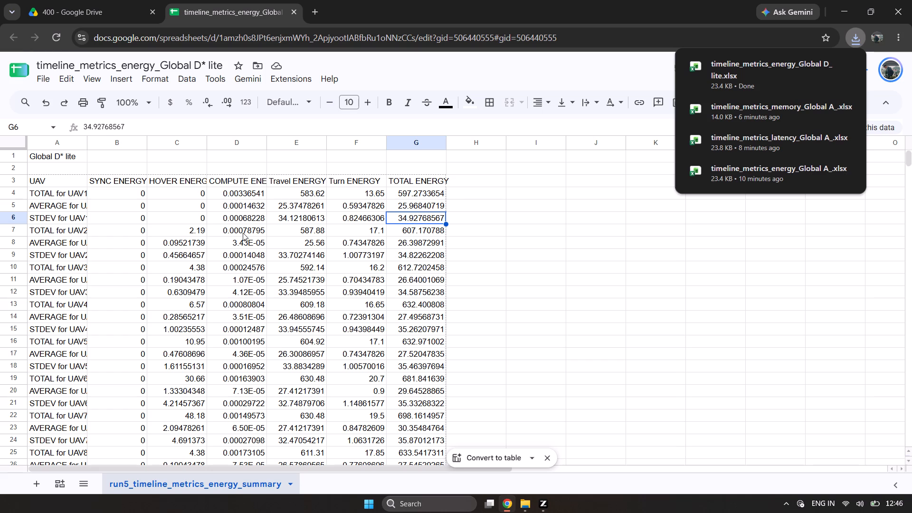
{"action": "left_click", "coordinate": [504, 332]}
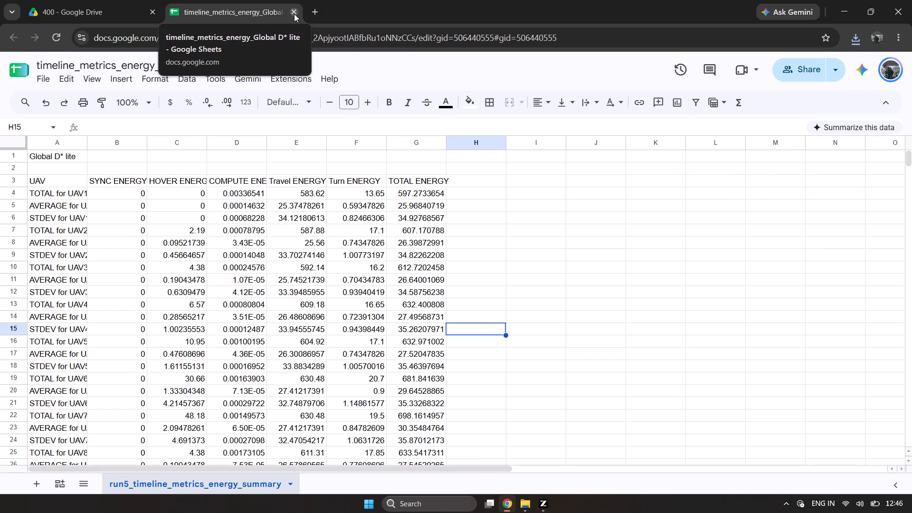
{"action": "left_click", "coordinate": [294, 14]}
{"action": "left_click", "coordinate": [20, 60]}
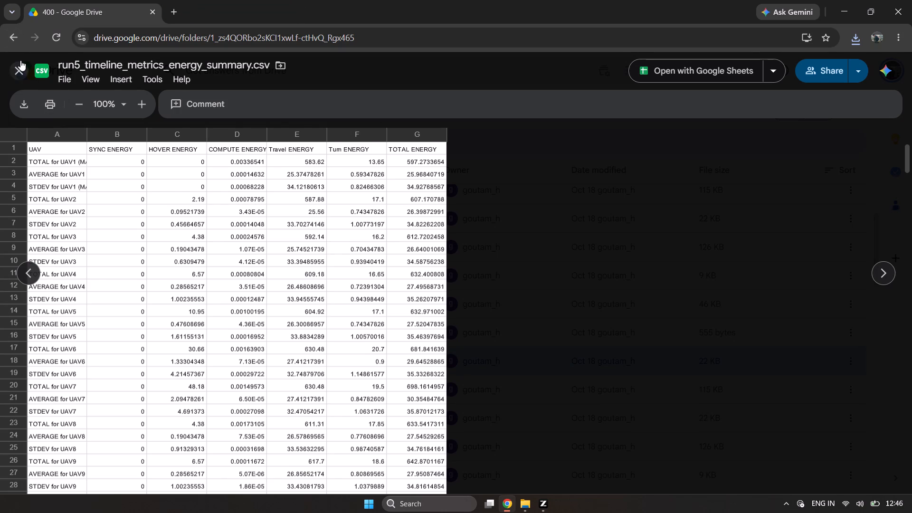
Open run5_timeline_metrics_latency_summary.csv from the 400 folder as a Google Sheets spreadsheet.
{"action": "double_click", "coordinate": [284, 413]}
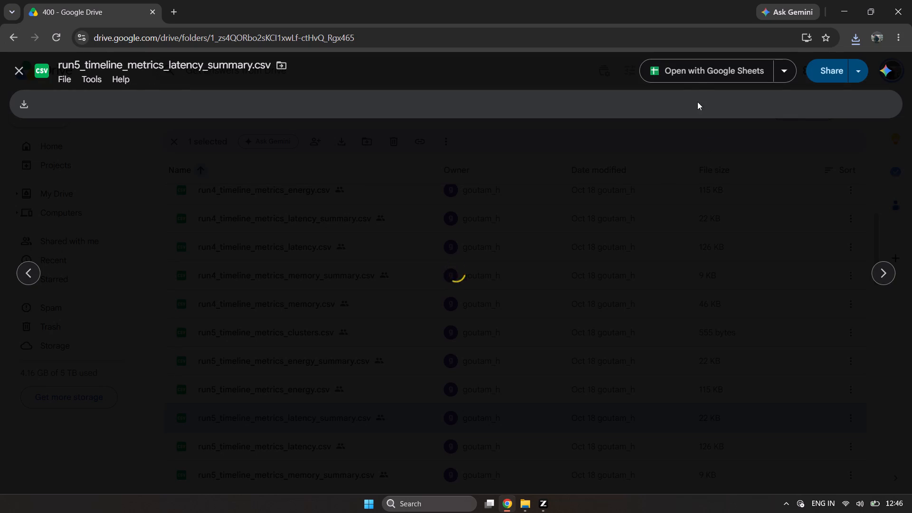
{"action": "left_click", "coordinate": [694, 77]}
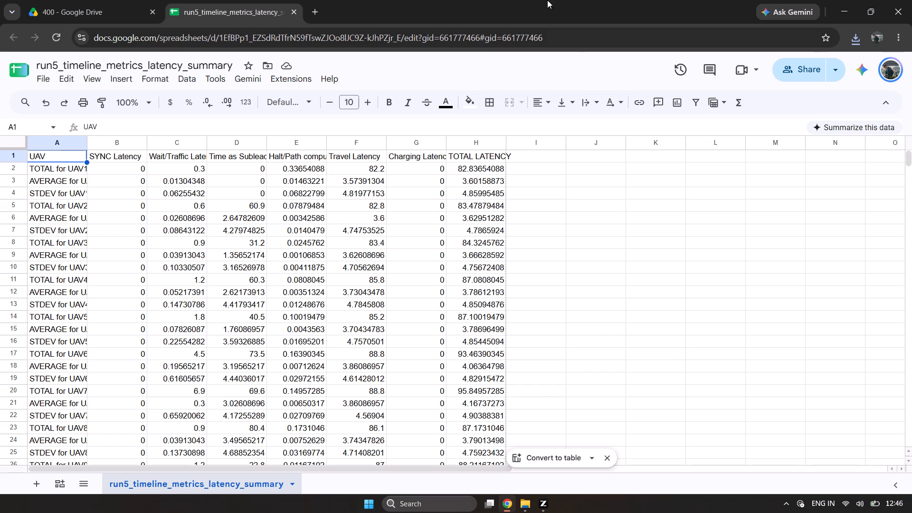
Insert two blank rows above the latency table's header and enter the title Global D* lite in A1.
{"action": "right_click", "coordinate": [62, 160]}
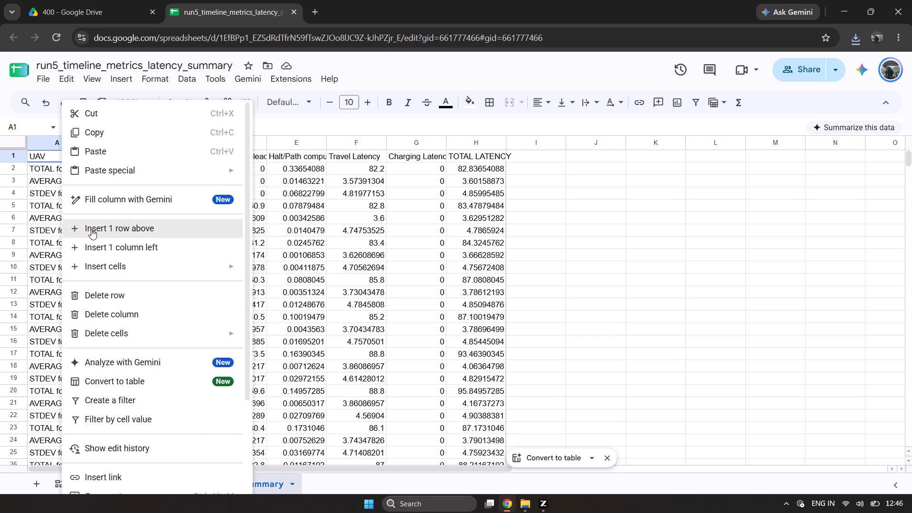
{"action": "left_click", "coordinate": [91, 229]}
{"action": "left_click", "coordinate": [61, 166]}
{"action": "right_click", "coordinate": [61, 166]}
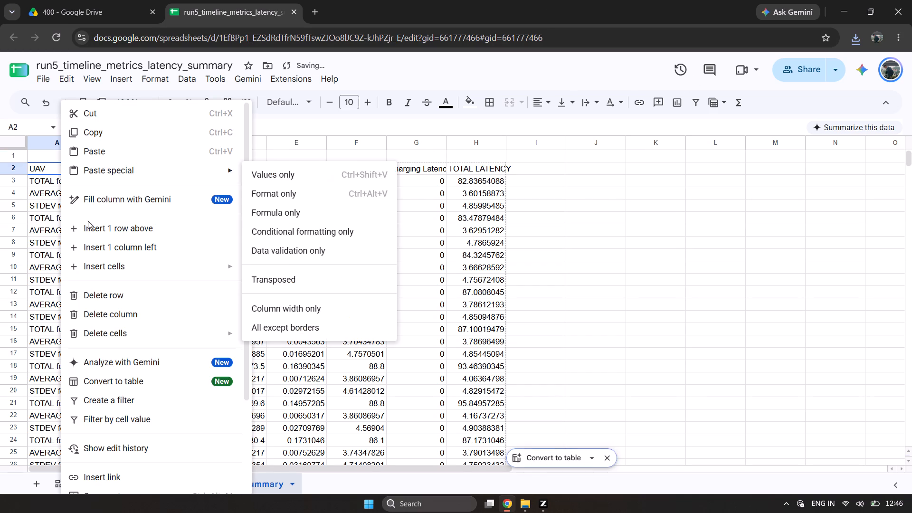
{"action": "left_click", "coordinate": [89, 224]}
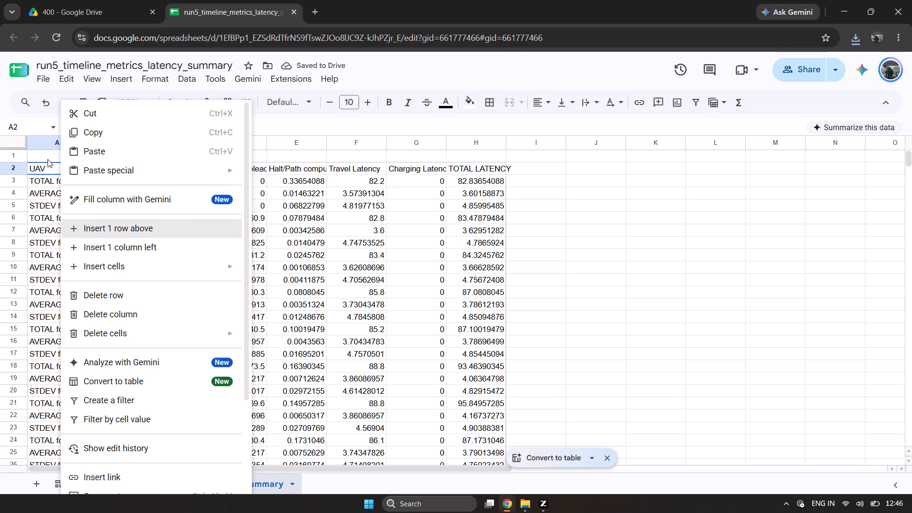
{"action": "left_click", "coordinate": [47, 159]}
{"action": "type", "text": "Global"}
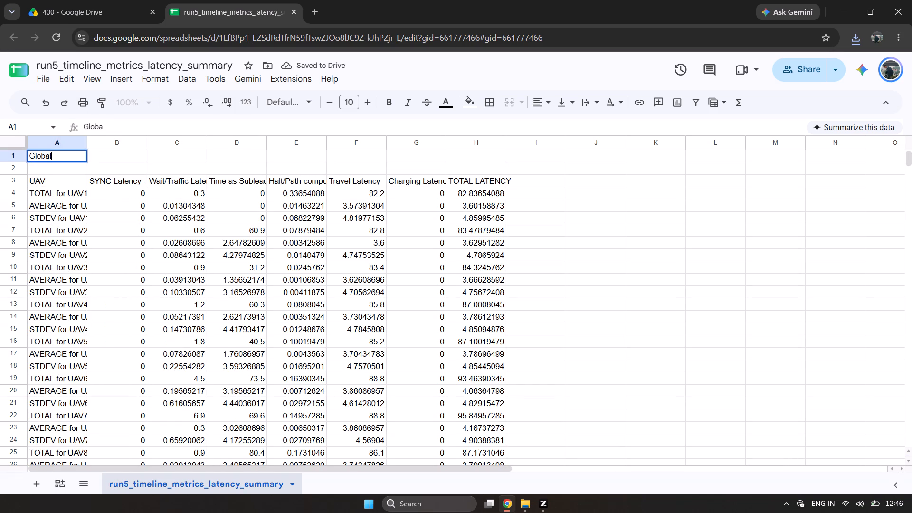
{"action": "key", "text": "space"}
{"action": "type", "text": "D* lite"}
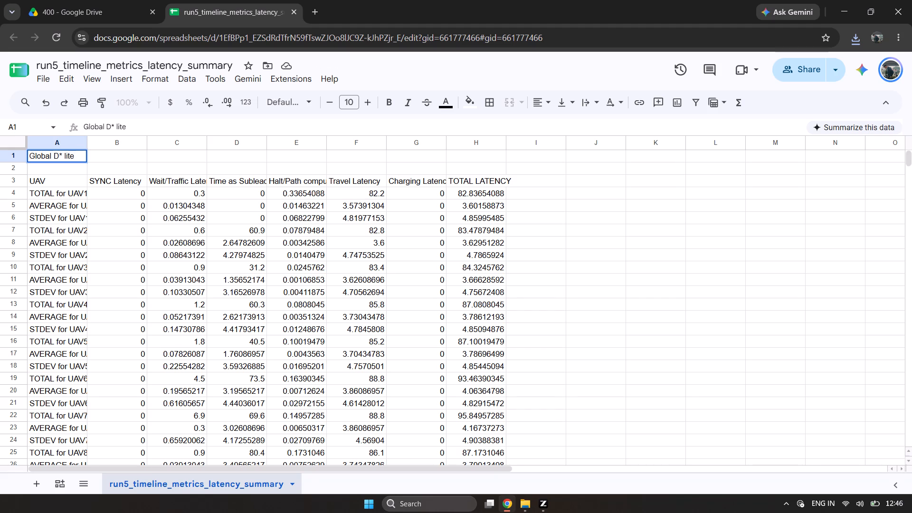
Rename the spreadsheet as timeline_metrics_latency_Global D* lite.
{"action": "left_click", "coordinate": [64, 66]}
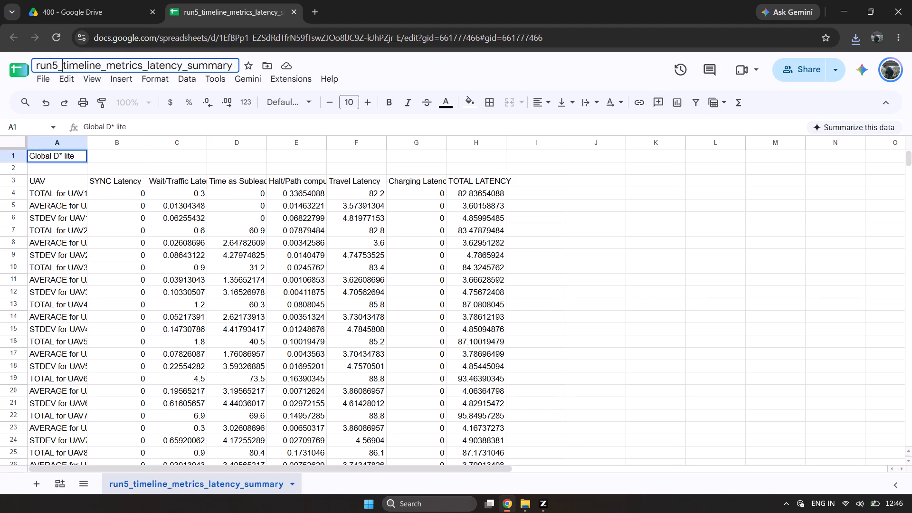
{"action": "key", "text": "BackSpace"}
{"action": "key", "text": "BackSpace"}
{"action": "key", "text": "BackSpace"}
{"action": "key", "text": "BackSpace"}
{"action": "key", "text": "BackSpace"}
{"action": "key", "text": "BackSpace"}
{"action": "key", "text": "BackSpace"}
{"action": "key", "text": "BackSpace"}
{"action": "key", "text": "BackSpace"}
{"action": "key", "text": "BackSpace"}
{"action": "key", "text": "BackSpace"}
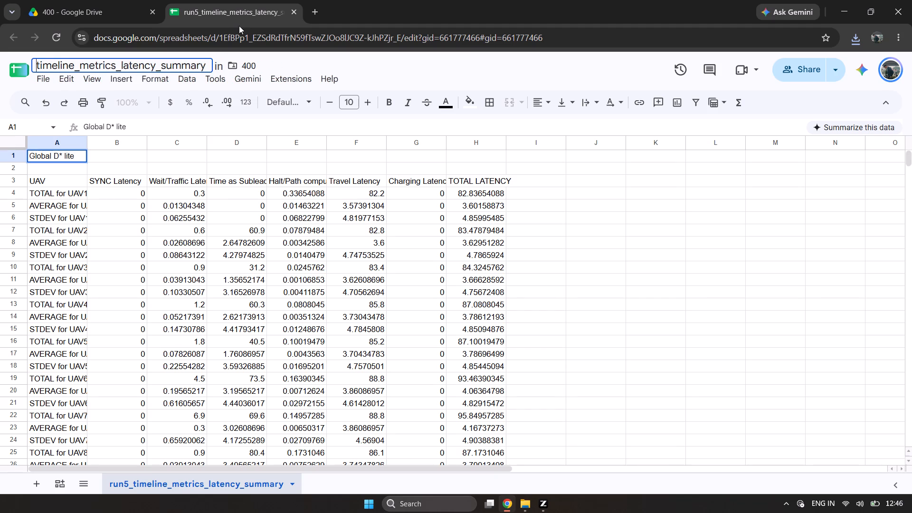
{"action": "left_click", "coordinate": [208, 65]}
{"action": "key", "text": "BackSpace"}
{"action": "key", "text": "BackSpace"}
{"action": "key", "text": "BackSpace"}
{"action": "key", "text": "BackSpace"}
{"action": "key", "text": "BackSpace"}
{"action": "key", "text": "BackSpace"}
{"action": "key", "text": "BackSpace"}
{"action": "key", "text": "shift+g"}
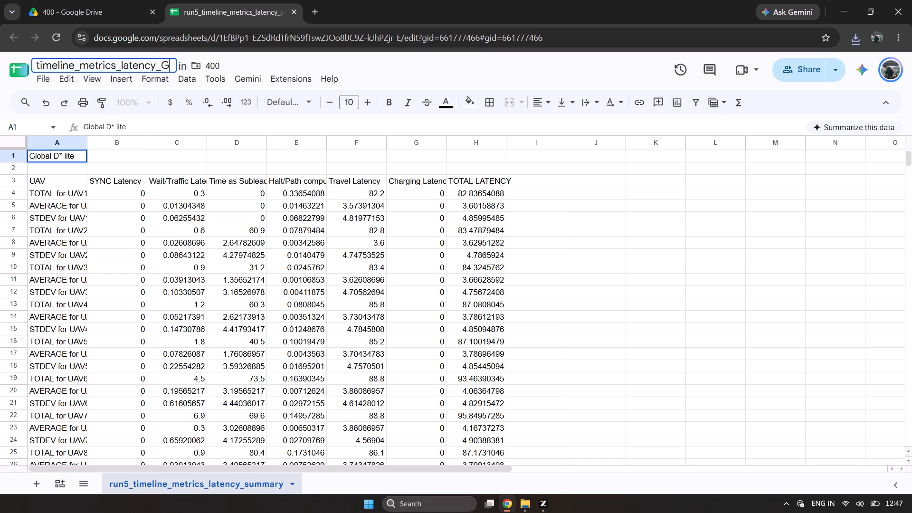
{"action": "type", "text": "lobal D* lite"}
{"action": "left_click", "coordinate": [260, 166]}
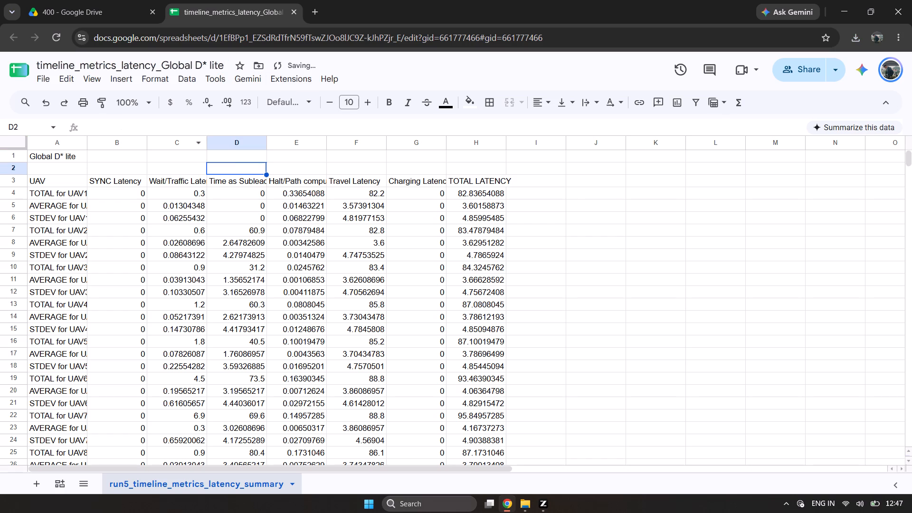
Replace the Max Individual Latency label in A309 with a copy of the Latency of Completion label from A310.
{"action": "scroll", "coordinate": [126, 269], "scroll_direction": "down", "scroll_amount": 11}
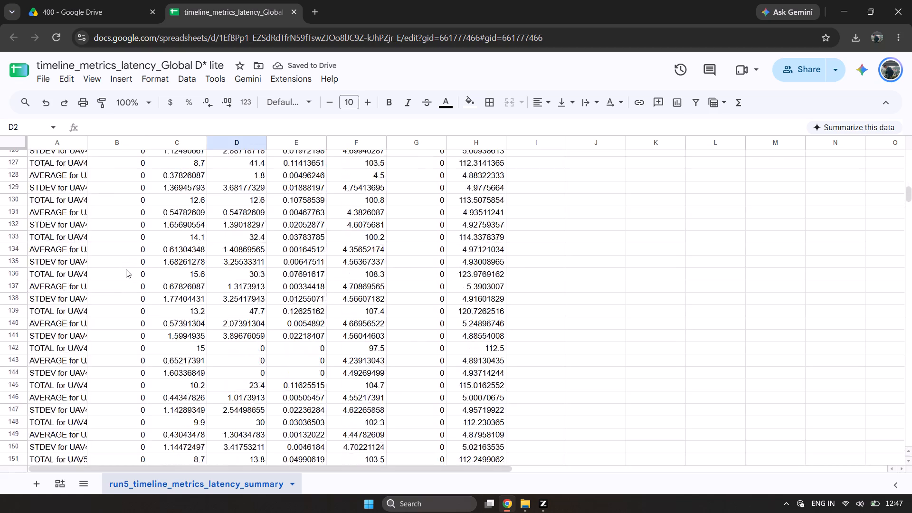
{"action": "scroll", "coordinate": [126, 269], "scroll_direction": "down", "scroll_amount": 15}
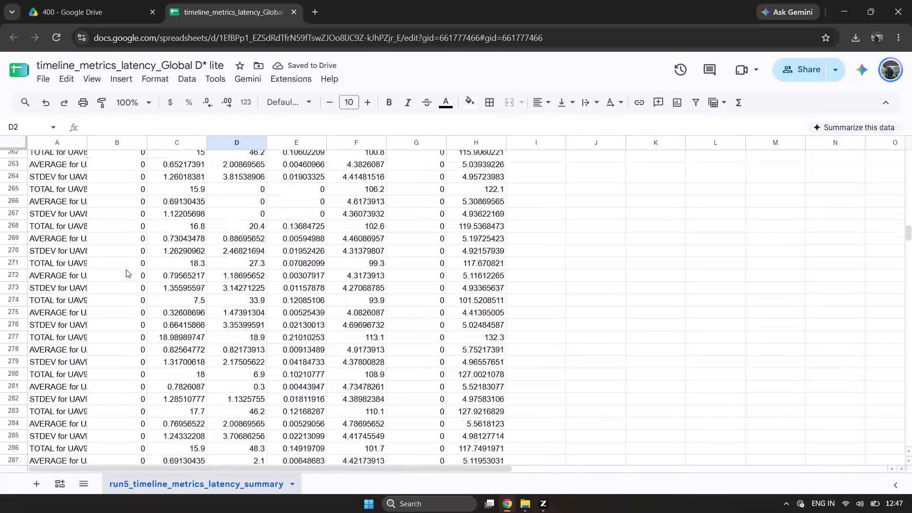
{"action": "scroll", "coordinate": [126, 269], "scroll_direction": "down", "scroll_amount": 8}
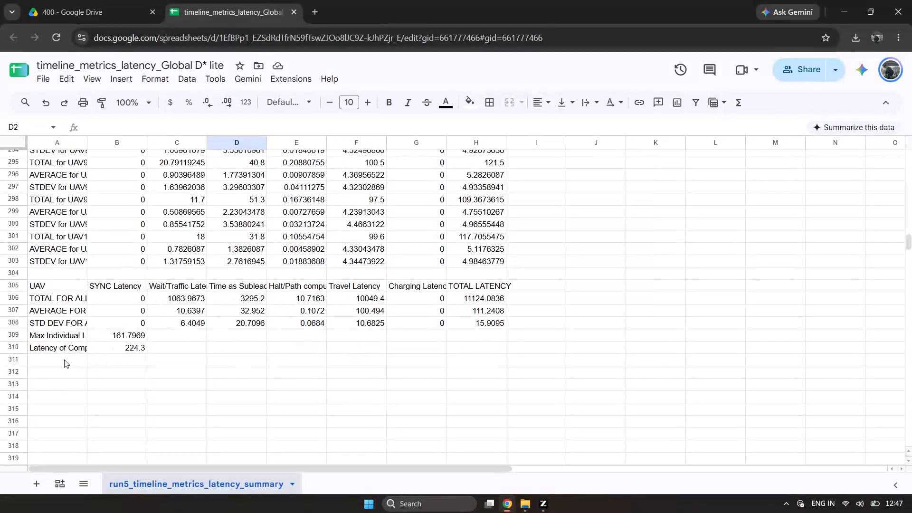
{"action": "left_click", "coordinate": [60, 348]}
{"action": "key", "text": "ctrl+c"}
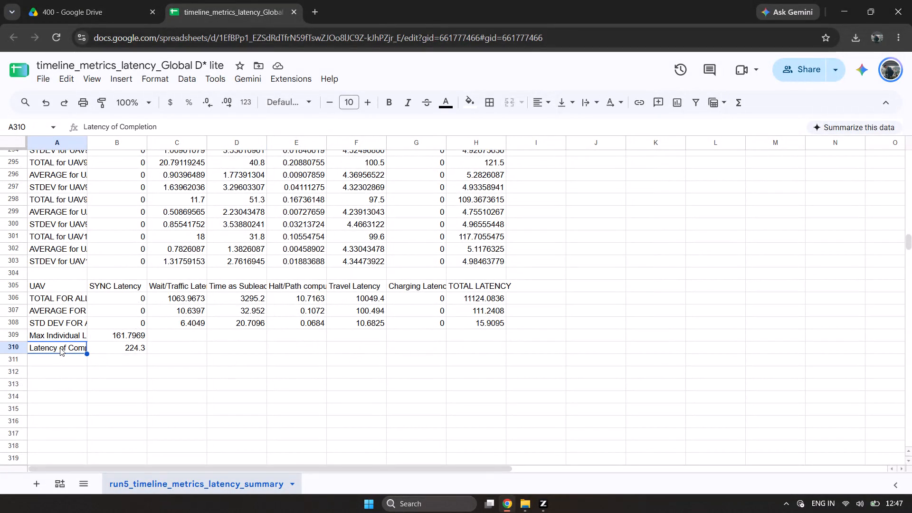
{"action": "left_click", "coordinate": [59, 332]}
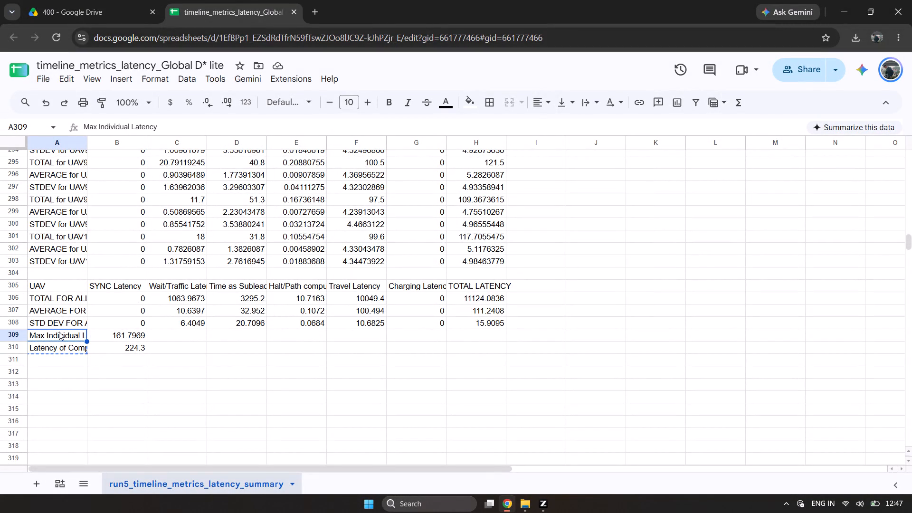
{"action": "key", "text": "BackSpace"}
{"action": "key", "text": "ctrl+v"}
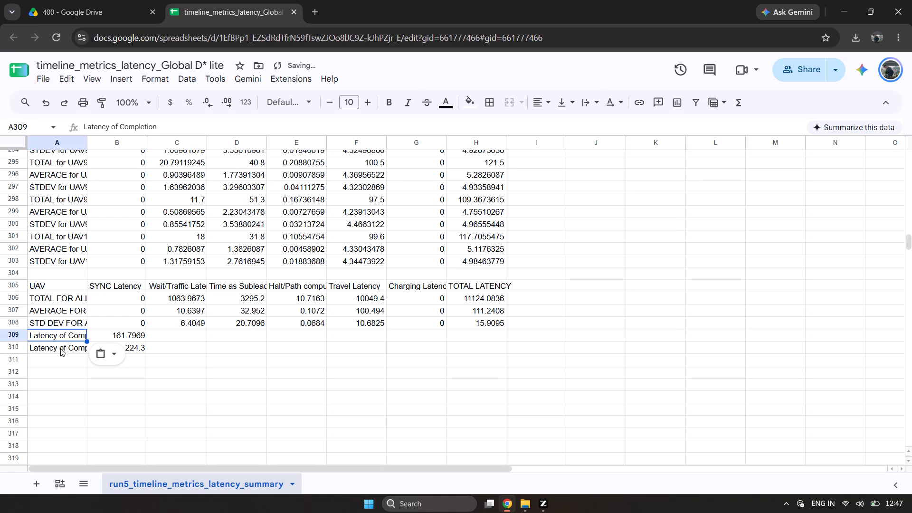
Clear the second Latency of Completion label and its value in A310:B310.
{"action": "double_click", "coordinate": [60, 348]}
{"action": "key", "text": "BackSpace"}
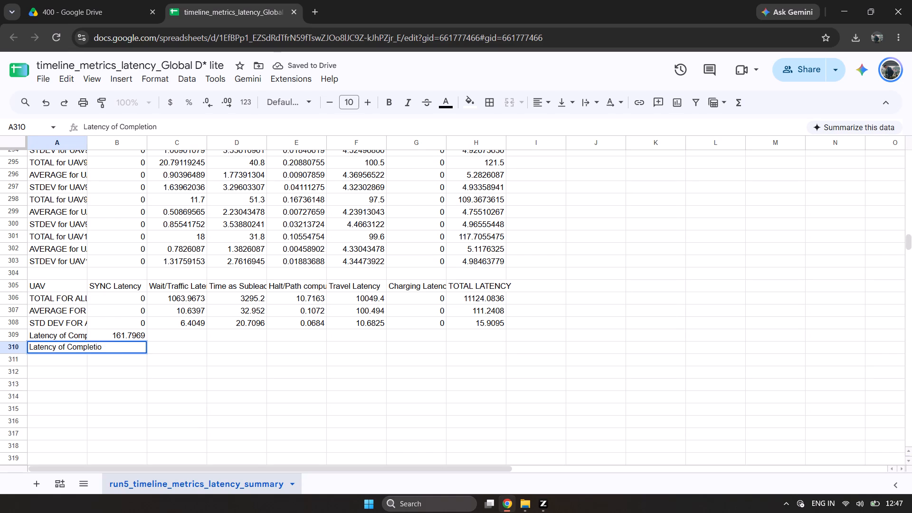
{"action": "left_click", "coordinate": [134, 378]}
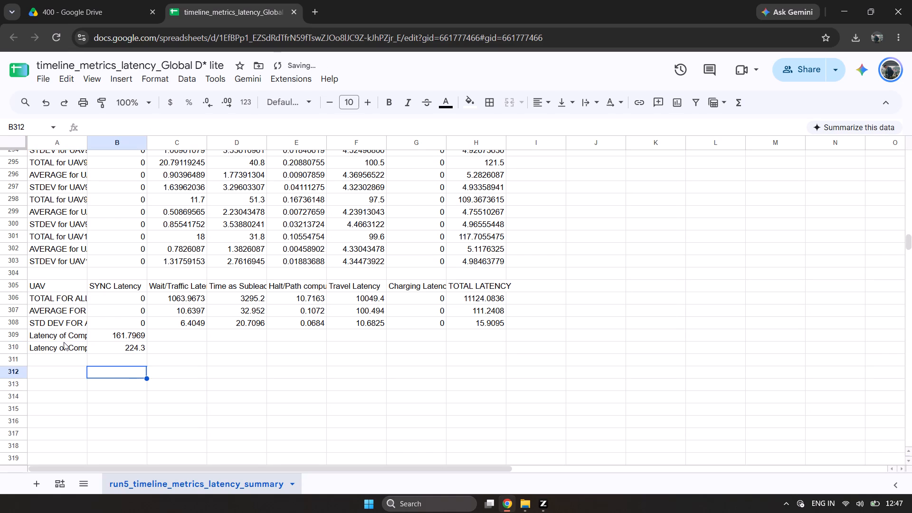
{"action": "left_click", "coordinate": [61, 346]}
{"action": "left_click_drag", "start_coordinate": [61, 346], "coordinate": [136, 353]}
{"action": "key", "text": "BackSpace"}
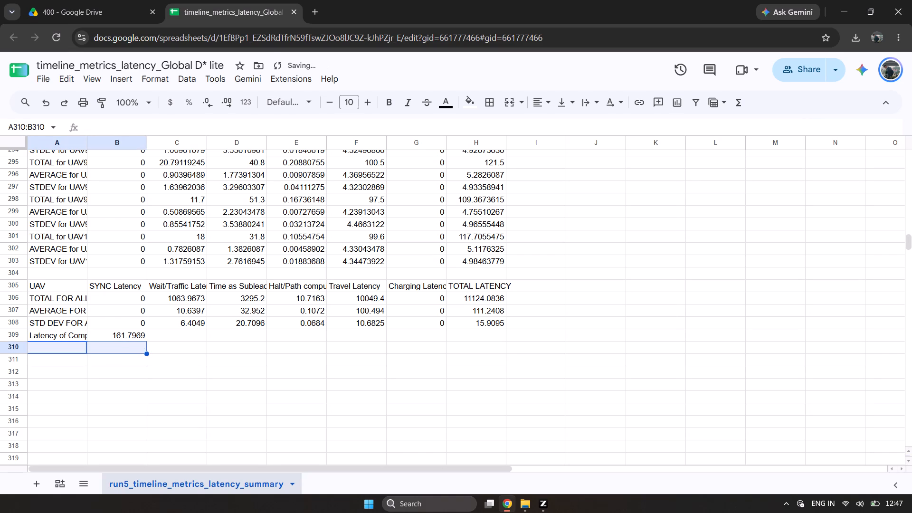
{"action": "left_click", "coordinate": [215, 376]}
Download the Global D* lite latency spreadsheet as a Microsoft Excel (.xlsx) file and close the spreadsheet.
{"action": "left_click", "coordinate": [38, 82]}
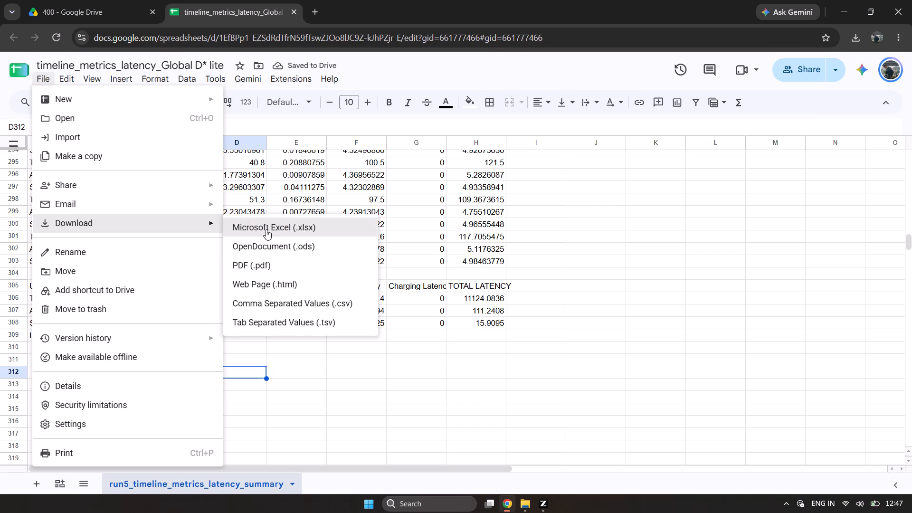
{"action": "left_click", "coordinate": [266, 229]}
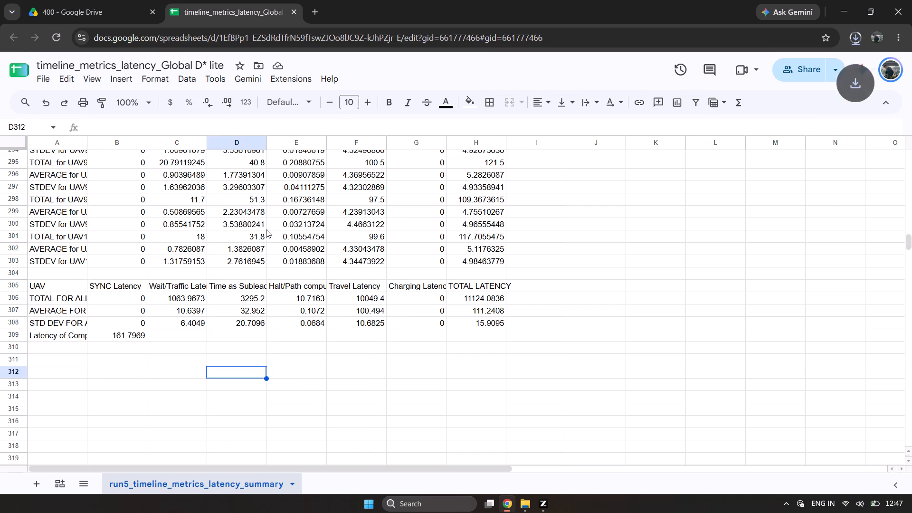
{"action": "left_click", "coordinate": [285, 14]}
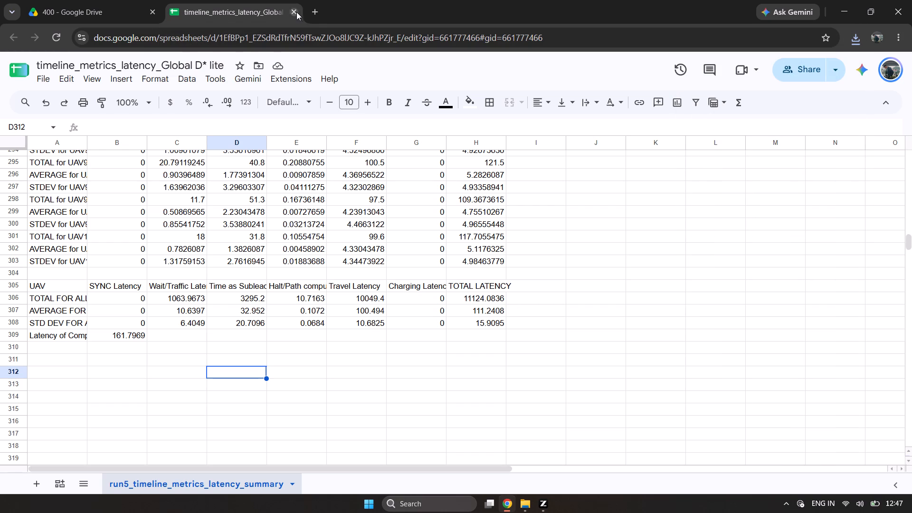
{"action": "left_click", "coordinate": [294, 12]}
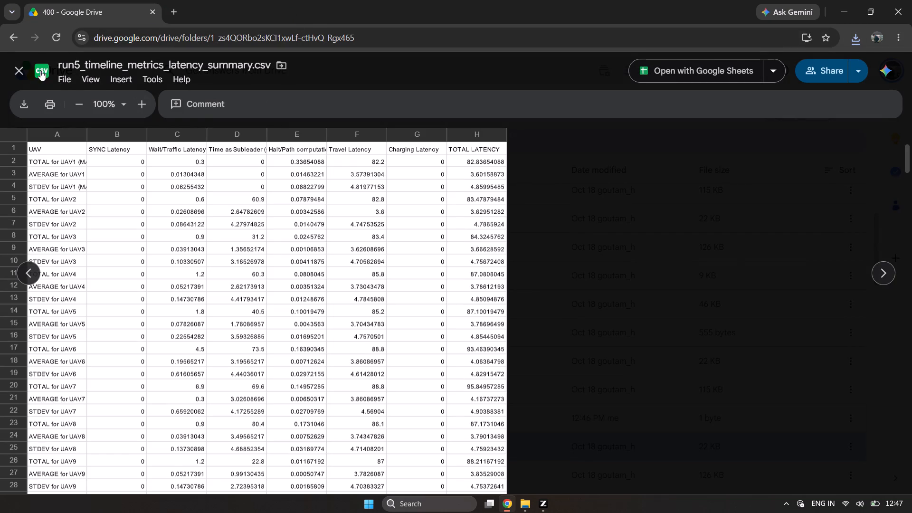
Open run5_timeline_metrics_memory_summary.csv from the 400 folder as a Google Sheets spreadsheet.
{"action": "left_click", "coordinate": [26, 69]}
{"action": "scroll", "coordinate": [388, 415], "scroll_direction": "down", "scroll_amount": 1}
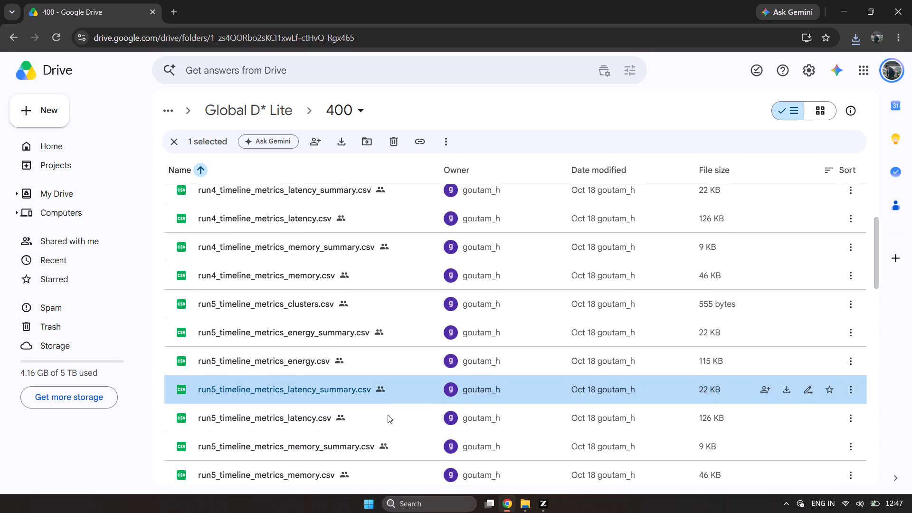
{"action": "scroll", "coordinate": [388, 415], "scroll_direction": "down", "scroll_amount": 1}
{"action": "double_click", "coordinate": [325, 399]}
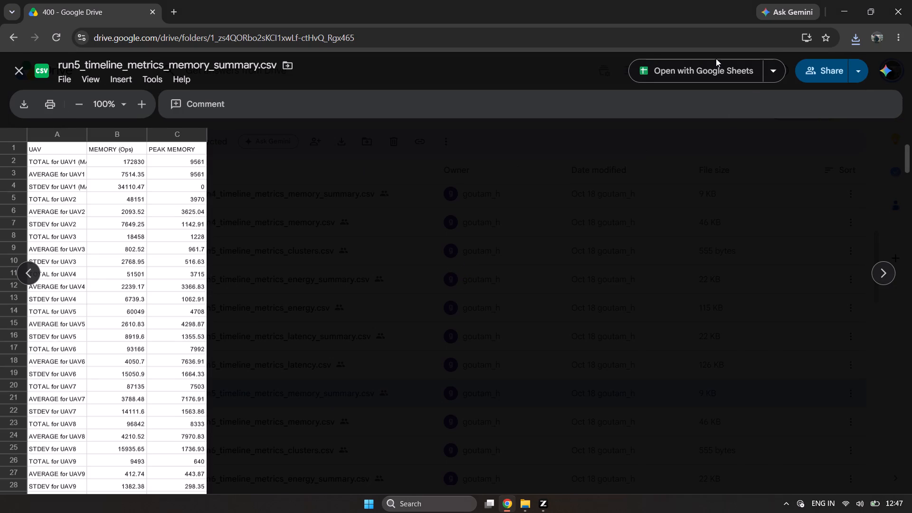
{"action": "left_click", "coordinate": [708, 65]}
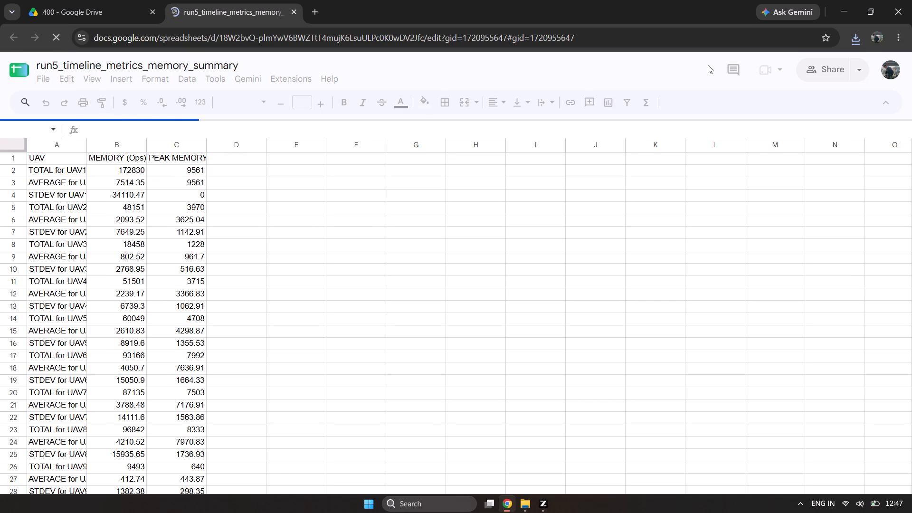
Insert two blank rows above the memory table's header and enter the title Global D* lite in A1.
{"action": "right_click", "coordinate": [61, 158]}
{"action": "left_click", "coordinate": [92, 237]}
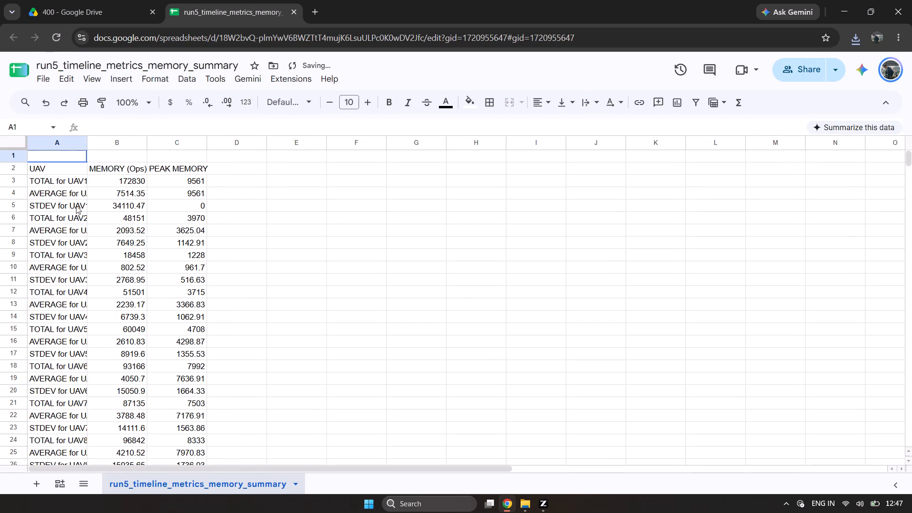
{"action": "left_click", "coordinate": [60, 174]}
{"action": "right_click", "coordinate": [60, 174]}
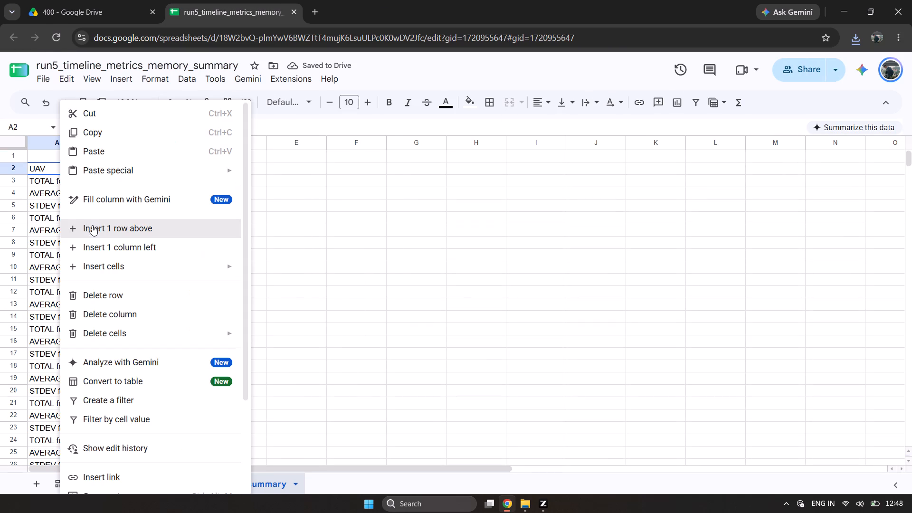
{"action": "left_click", "coordinate": [92, 225]}
{"action": "left_click", "coordinate": [43, 155]}
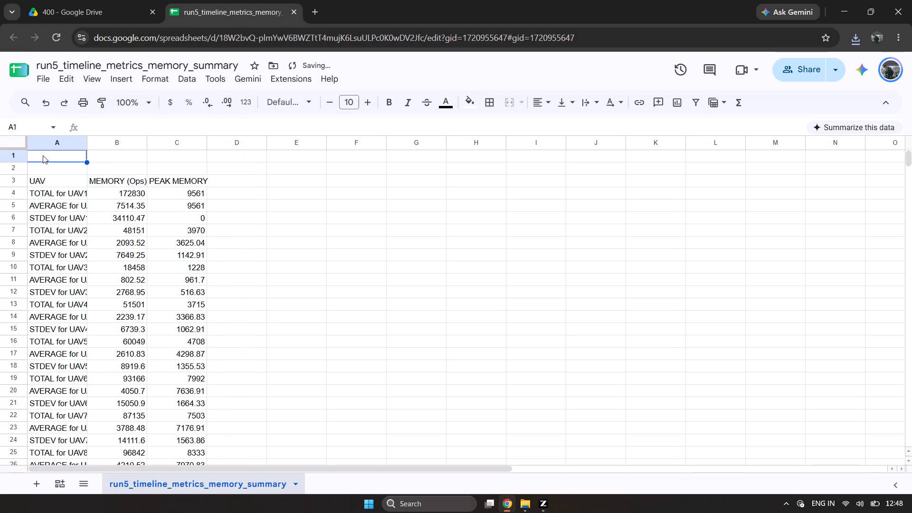
{"action": "type", "text": "Global D* lite"}
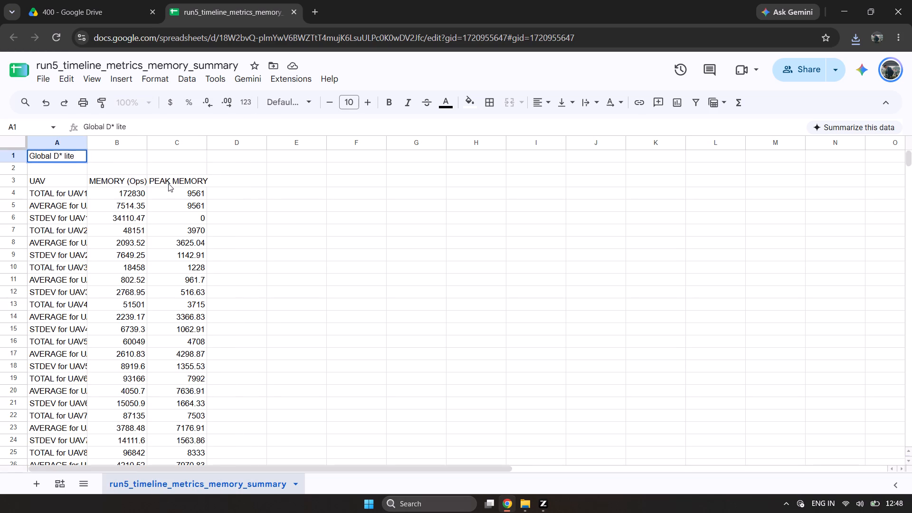
{"action": "left_click", "coordinate": [262, 259]}
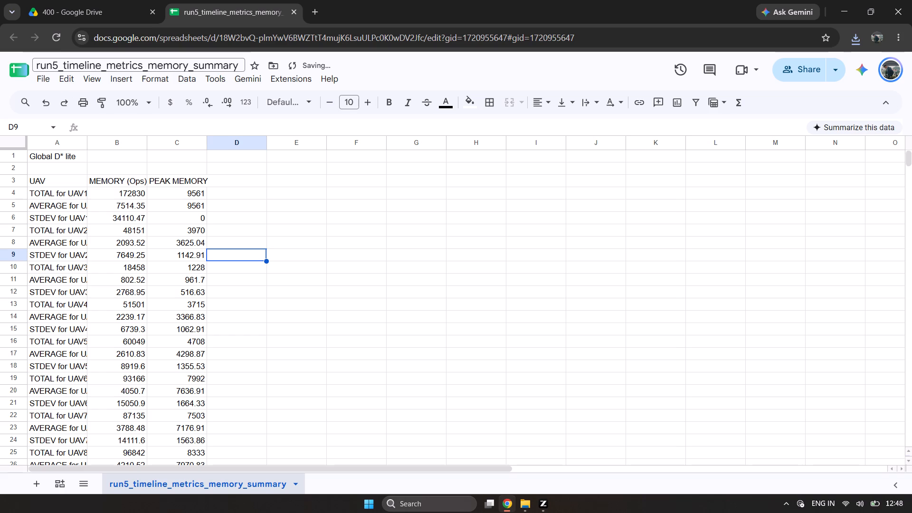
Rename the spreadsheet as timeline_metrics_memory_Global D* lite.
{"action": "left_click", "coordinate": [64, 63]}
{"action": "key", "text": "BackSpace"}
{"action": "key", "text": "BackSpace"}
{"action": "key", "text": "BackSpace"}
{"action": "key", "text": "BackSpace"}
{"action": "key", "text": "BackSpace"}
{"action": "key", "text": "BackSpace"}
{"action": "key", "text": "BackSpace"}
{"action": "key", "text": "BackSpace"}
{"action": "key", "text": "BackSpace"}
{"action": "key", "text": "BackSpace"}
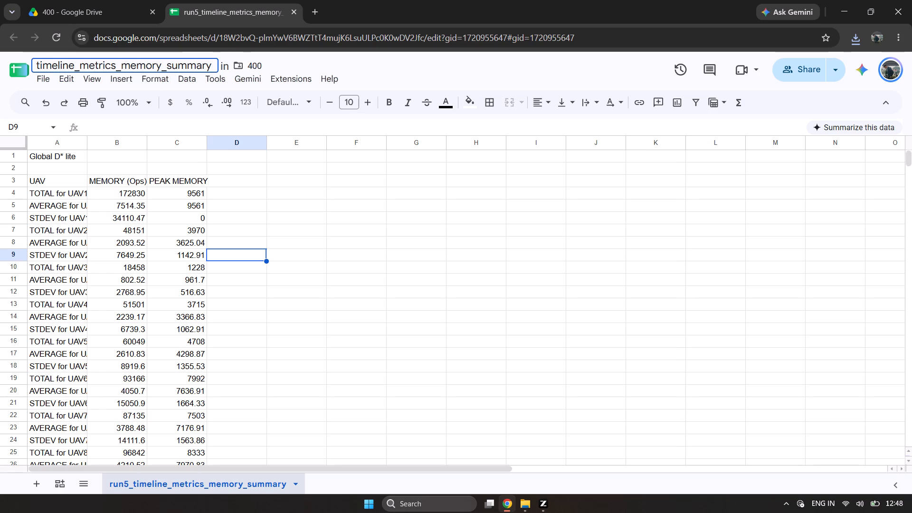
{"action": "left_click", "coordinate": [210, 65]}
{"action": "key", "text": "BackSpace"}
{"action": "key", "text": "BackSpace"}
{"action": "key", "text": "BackSpace"}
{"action": "key", "text": "BackSpace"}
{"action": "key", "text": "BackSpace"}
{"action": "key", "text": "BackSpace"}
{"action": "key", "text": "BackSpace"}
{"action": "type", "text": "Global D*"}
{"action": "key", "text": "space"}
{"action": "type", "text": "li"}
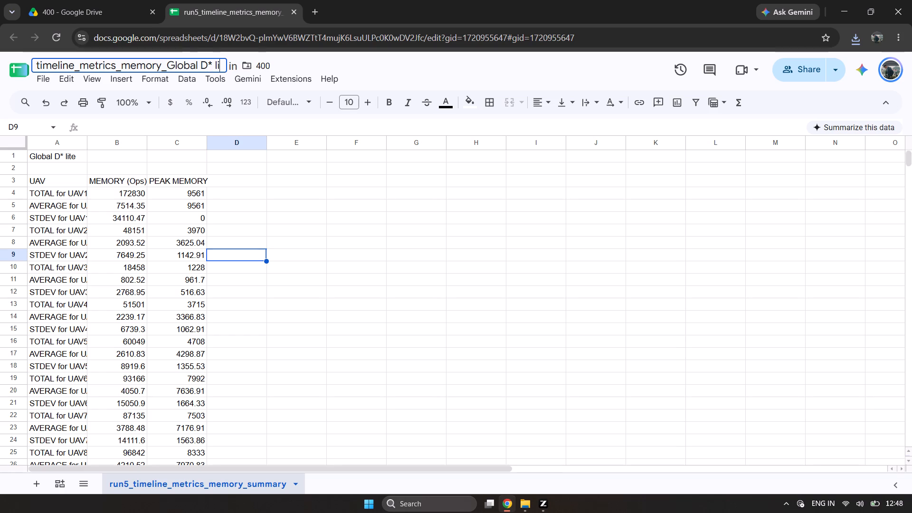
{"action": "type", "text": "re"}
{"action": "key", "text": "BackSpace"}
{"action": "key", "text": "BackSpace"}
{"action": "type", "text": "te"}
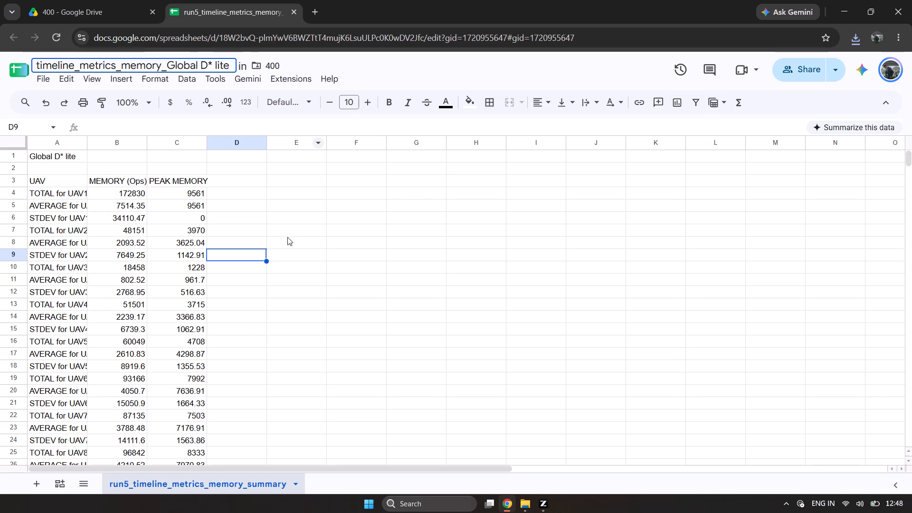
{"action": "left_click", "coordinate": [287, 237]}
Download the Global D* lite memory spreadsheet as a Microsoft Excel (.xlsx) file and close the spreadsheet.
{"action": "left_click", "coordinate": [36, 76]}
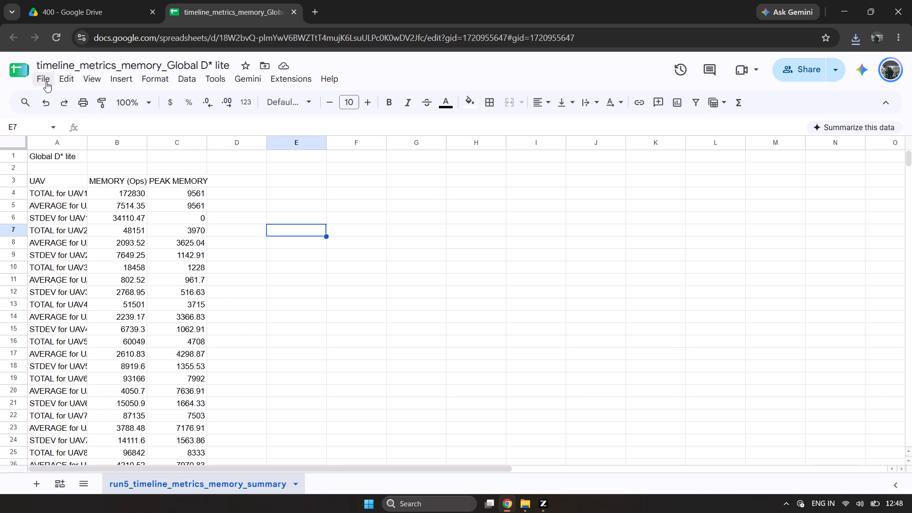
{"action": "left_click", "coordinate": [46, 82]}
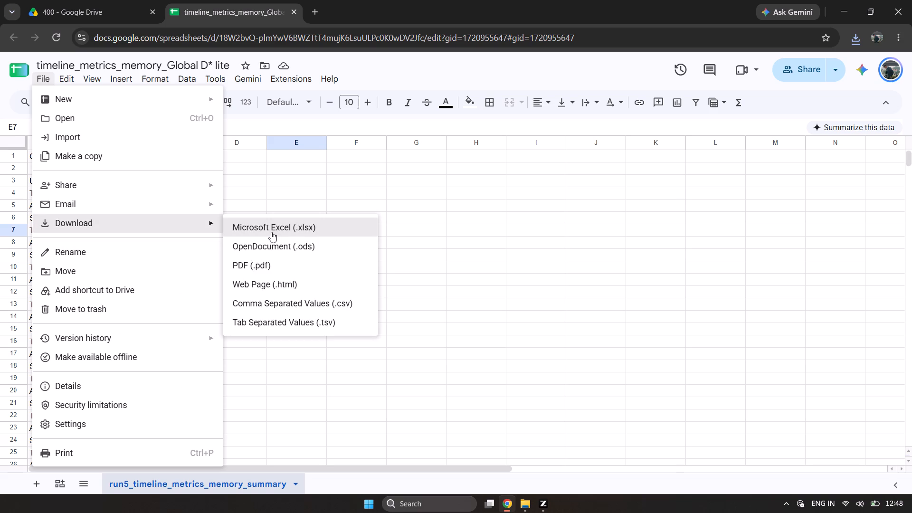
{"action": "left_click", "coordinate": [271, 232]}
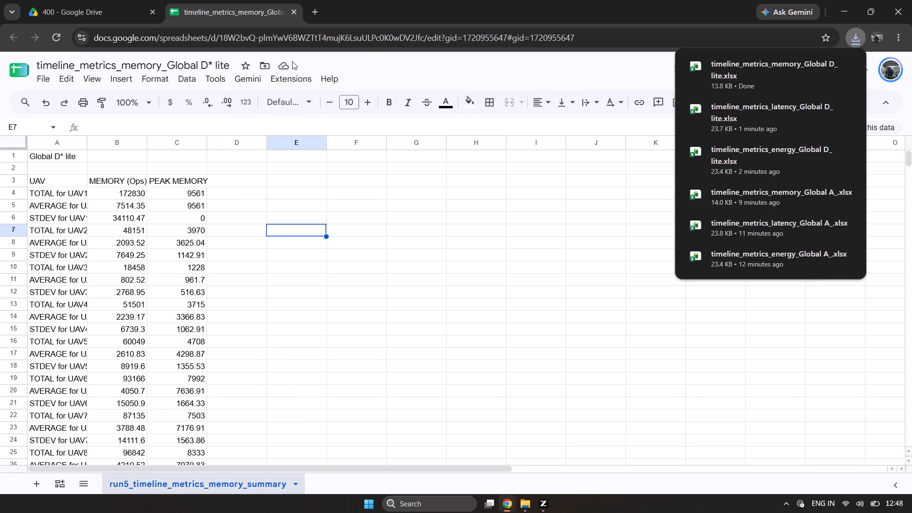
{"action": "left_click", "coordinate": [296, 12]}
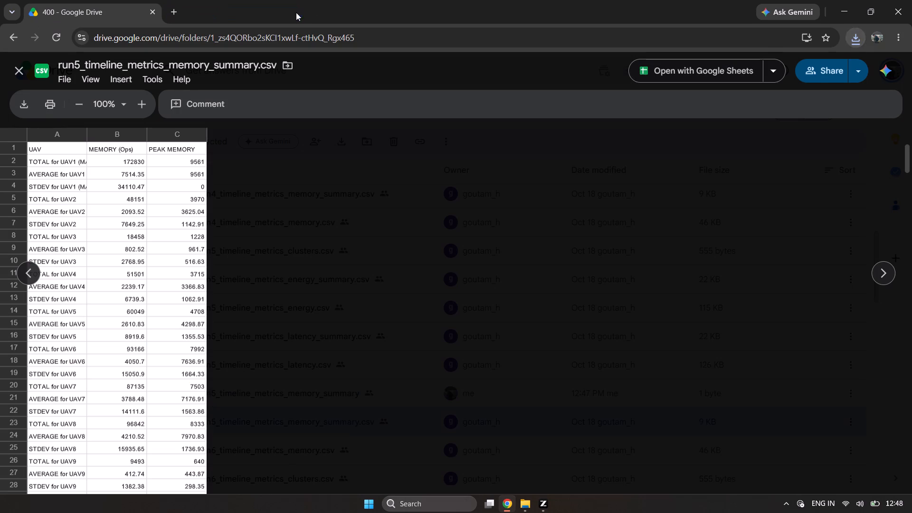
Move timeline_metrics_memory_Global D* lite from the 400 folder to Box plots inside 8D Test 2(Varying Obstacles rate), accepting the access change.
{"action": "left_click", "coordinate": [13, 72]}
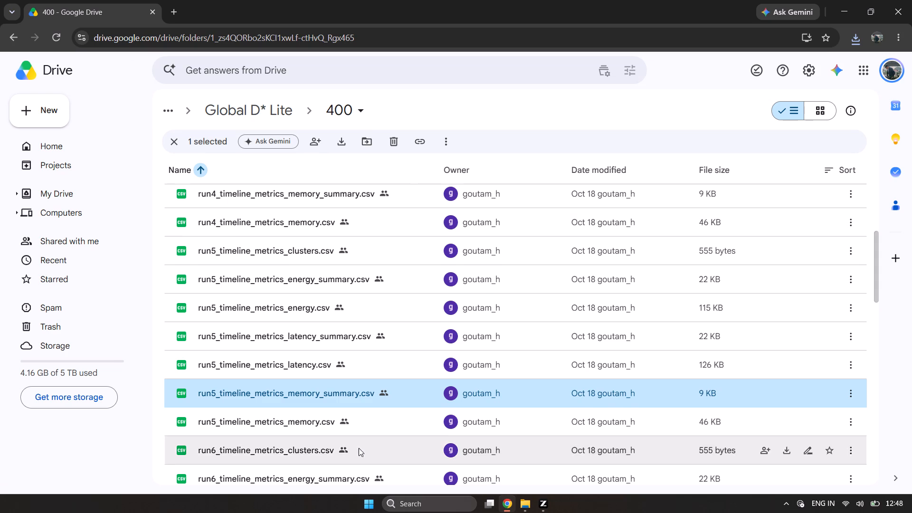
{"action": "scroll", "coordinate": [359, 448], "scroll_direction": "down", "scroll_amount": 20}
{"action": "scroll", "coordinate": [359, 448], "scroll_direction": "down", "scroll_amount": 13}
{"action": "scroll", "coordinate": [359, 448], "scroll_direction": "down", "scroll_amount": 9}
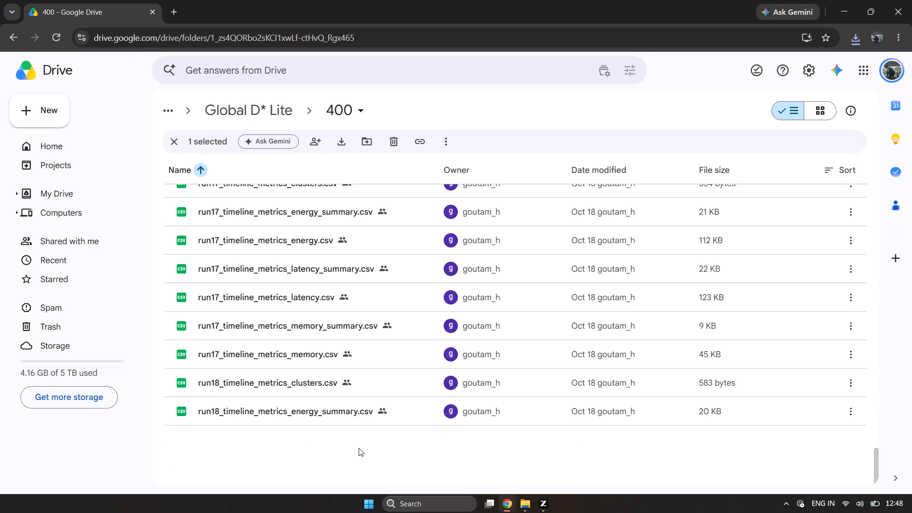
{"action": "scroll", "coordinate": [359, 448], "scroll_direction": "down", "scroll_amount": 18}
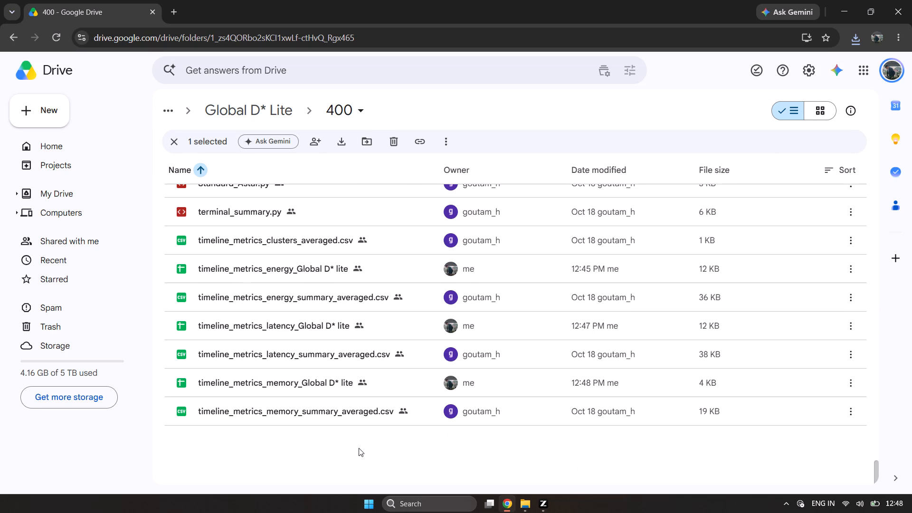
{"action": "scroll", "coordinate": [359, 448], "scroll_direction": "down", "scroll_amount": 6}
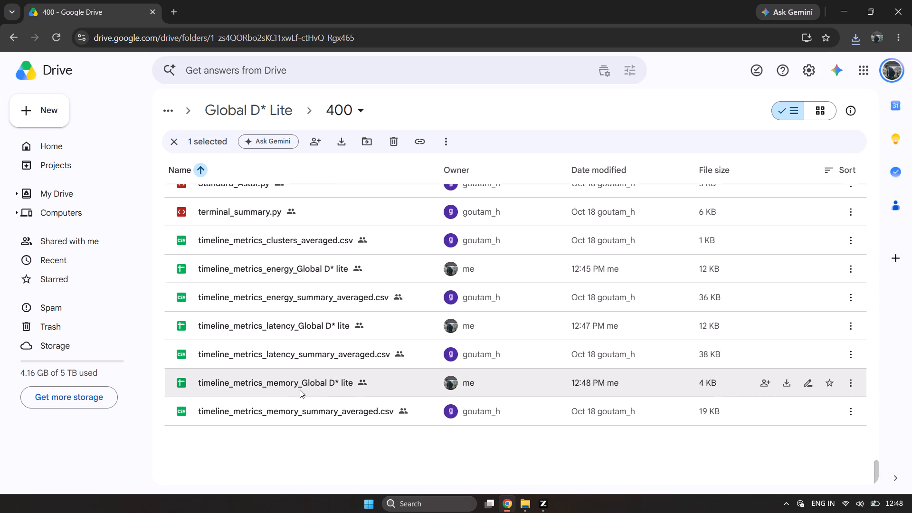
{"action": "left_click", "coordinate": [300, 389]}
{"action": "left_click", "coordinate": [366, 135]}
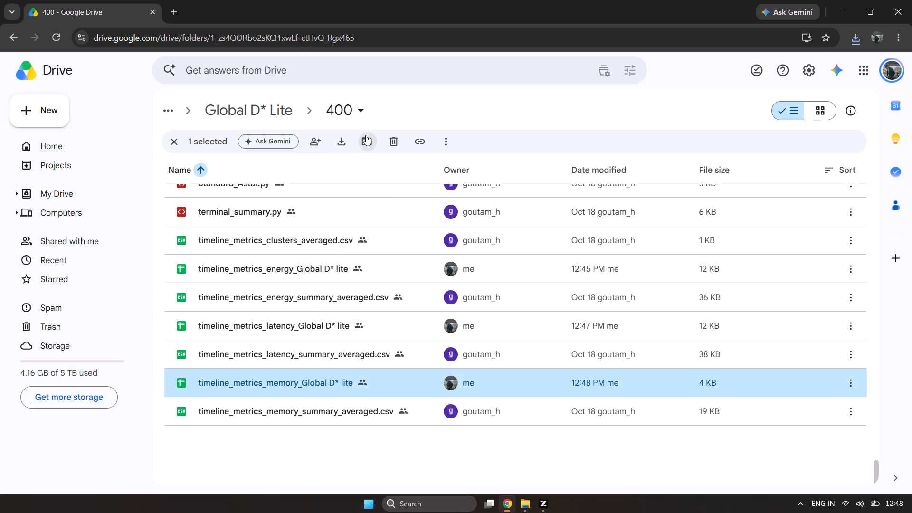
{"action": "double_click", "coordinate": [380, 262]}
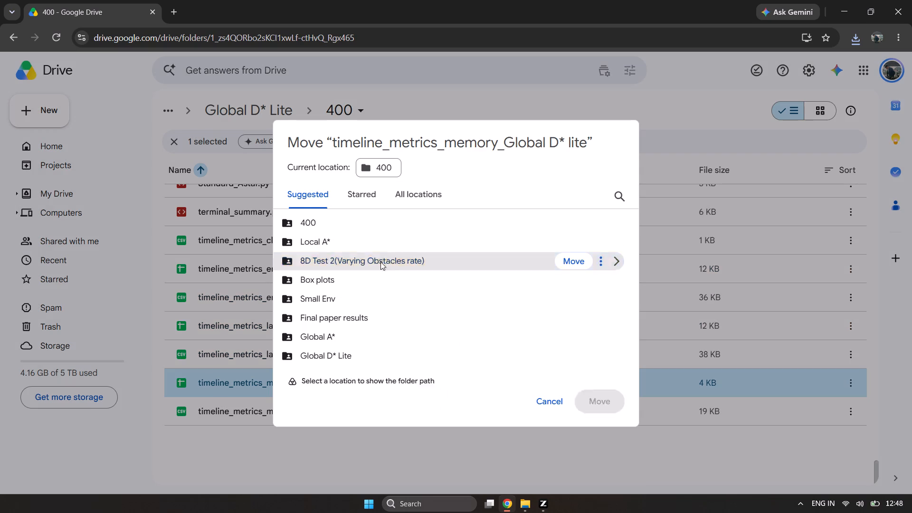
{"action": "left_click", "coordinate": [593, 264]}
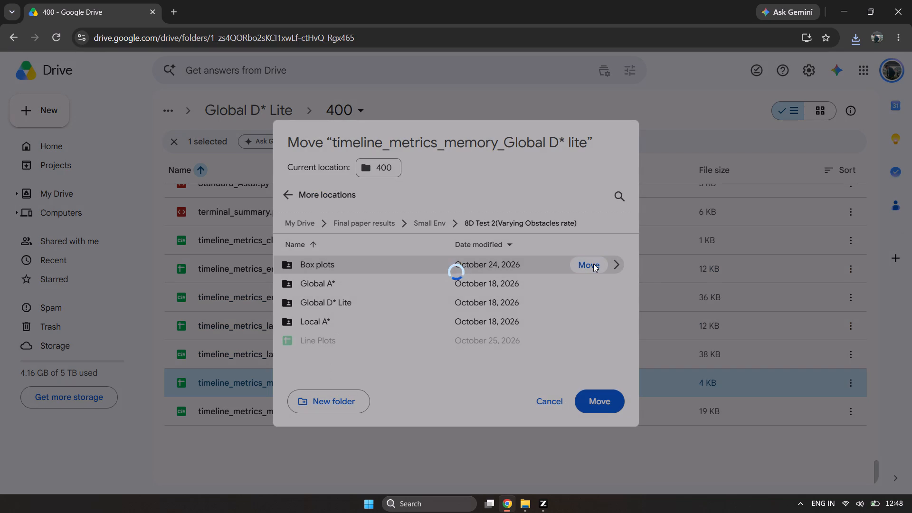
{"action": "left_click", "coordinate": [589, 307]}
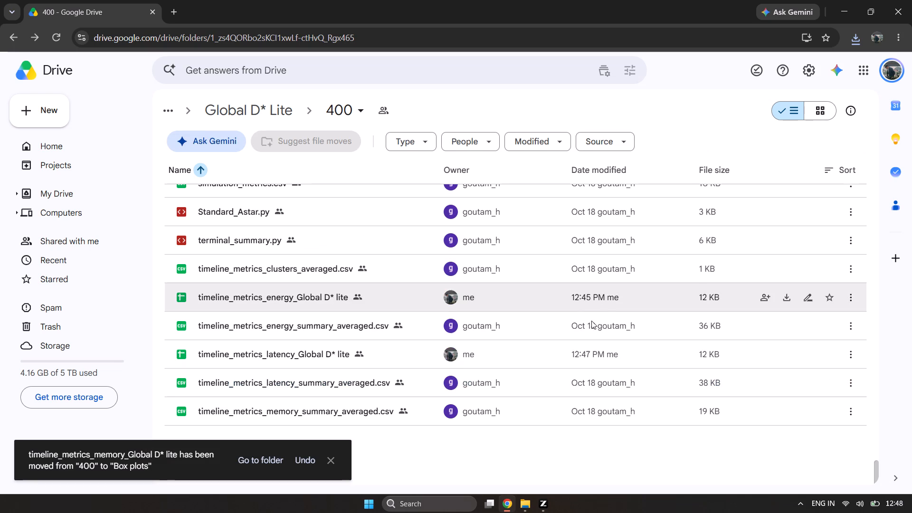
Move timeline_metrics_latency_Global D* lite from the 400 folder to Box plots inside 8D Test 2(Varying Obstacles rate), accepting the access change.
{"action": "left_click", "coordinate": [296, 355]}
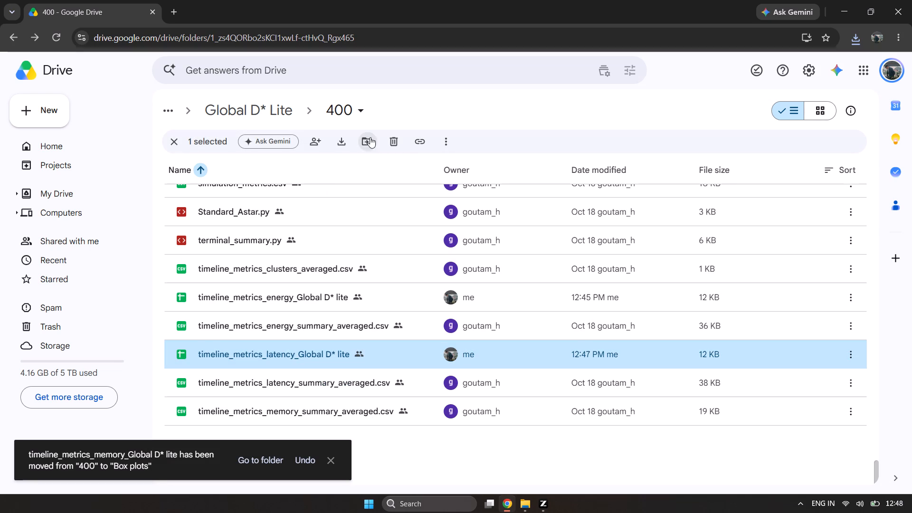
{"action": "left_click", "coordinate": [370, 141]}
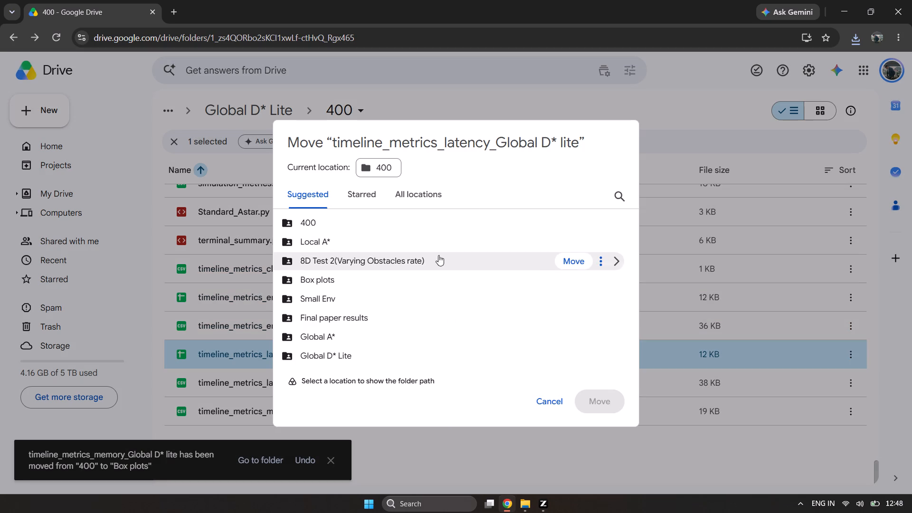
{"action": "double_click", "coordinate": [435, 260]}
{"action": "left_click", "coordinate": [591, 261]}
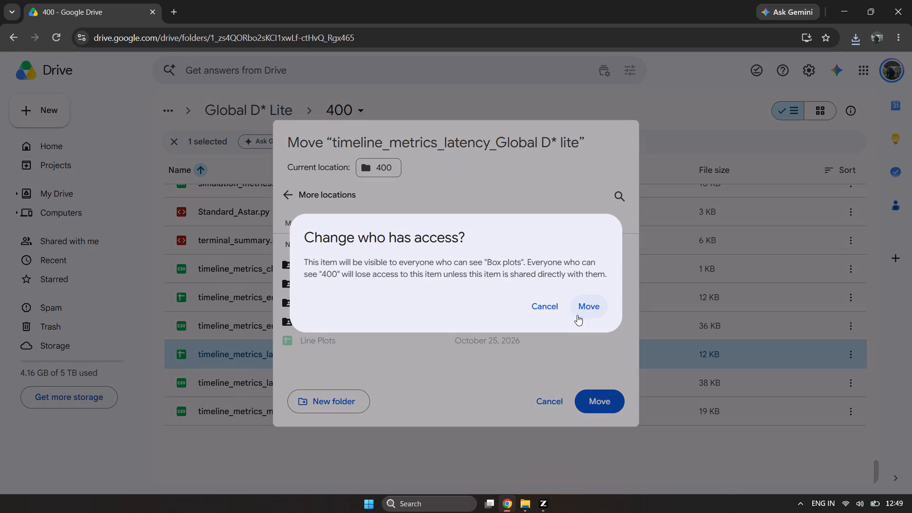
{"action": "left_click", "coordinate": [587, 308]}
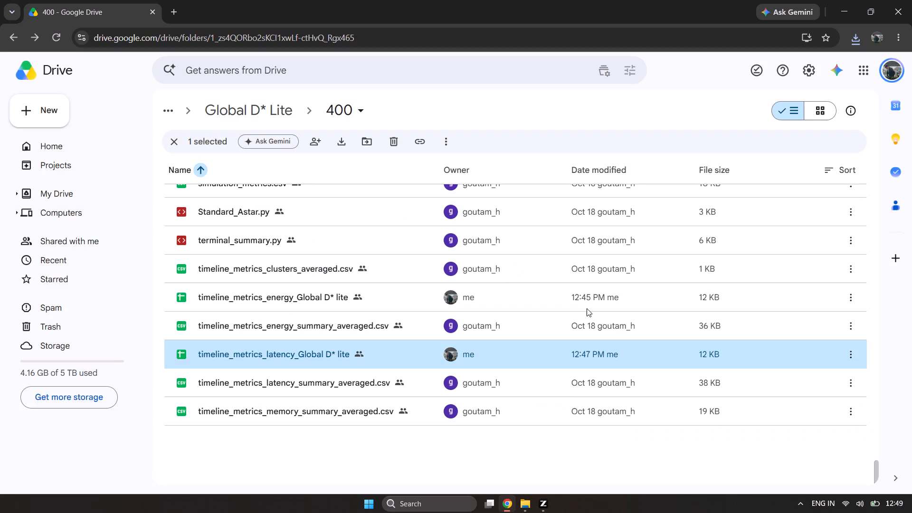
{"action": "left_click", "coordinate": [327, 327]}
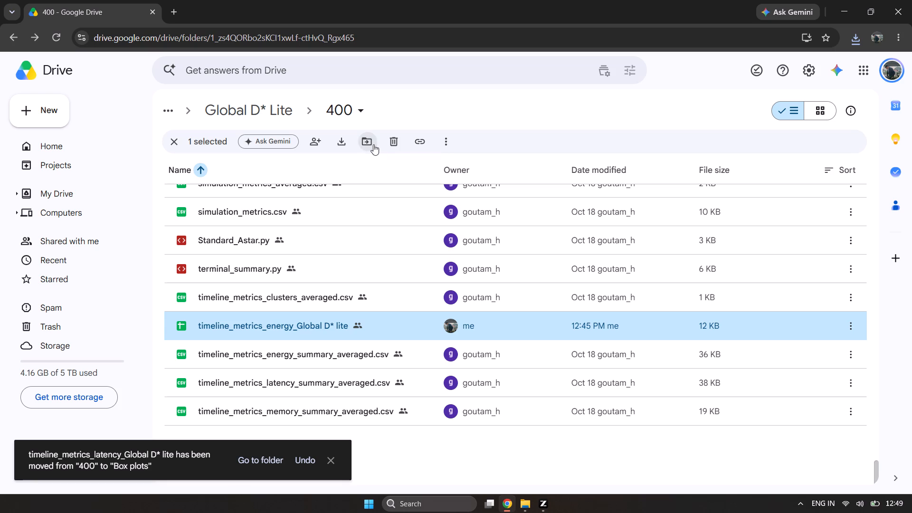
{"action": "left_click", "coordinate": [372, 143]}
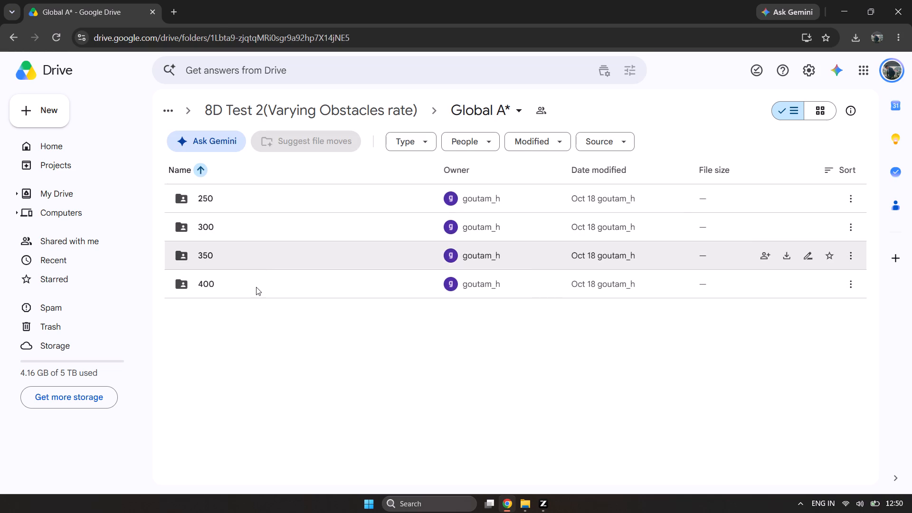
{"action": "double_click", "coordinate": [256, 287]}
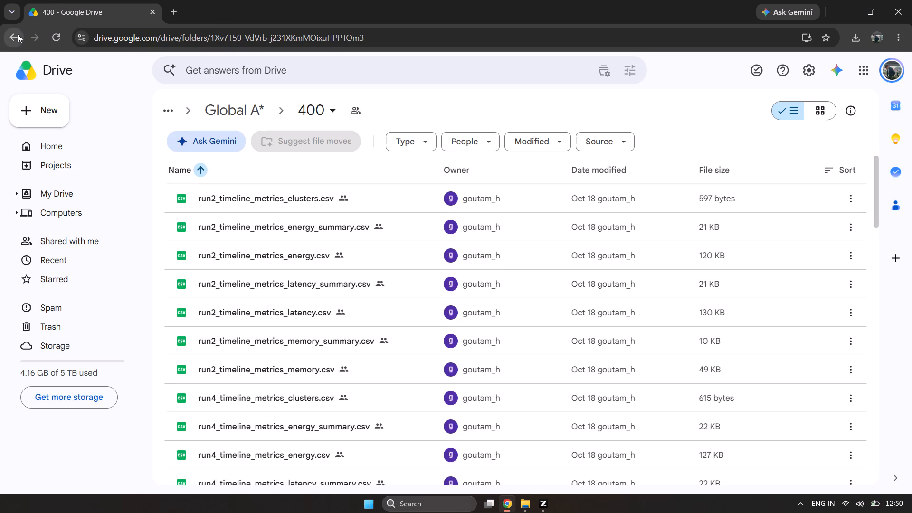
{"action": "left_click", "coordinate": [18, 34]}
{"action": "left_click", "coordinate": [18, 34]}
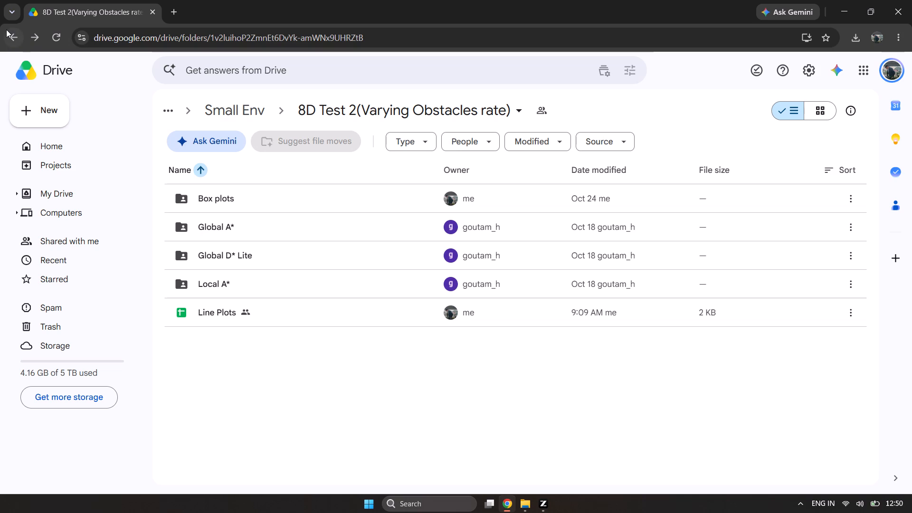
Browse the 100 folder of Global A* inside 8D Test 1(Varying No. of UAVs) and preview run5_timeline_metrics_clusters.csv.
{"action": "left_click", "coordinate": [5, 29]}
{"action": "double_click", "coordinate": [209, 200]}
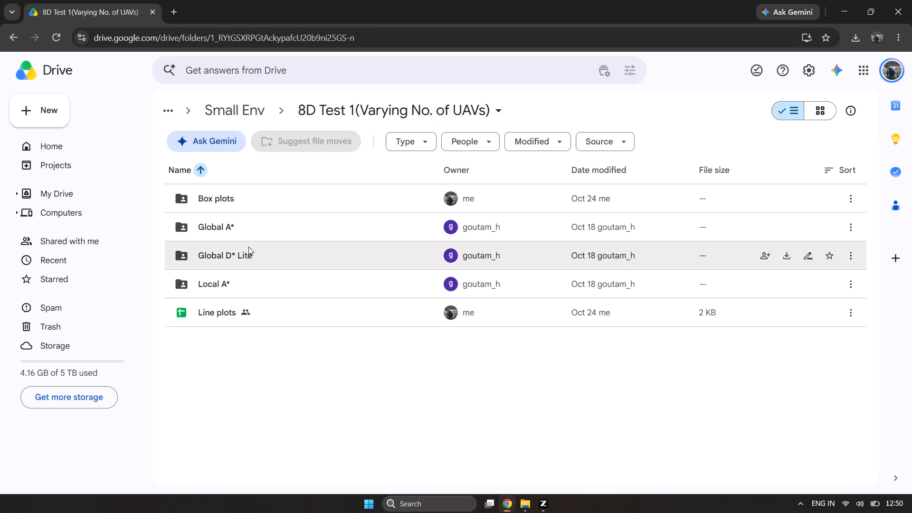
{"action": "double_click", "coordinate": [207, 233]}
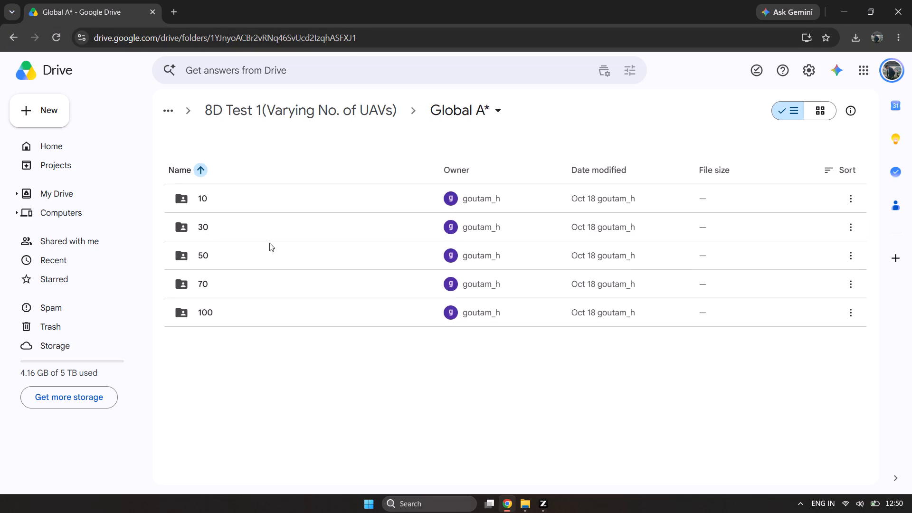
{"action": "double_click", "coordinate": [251, 314]}
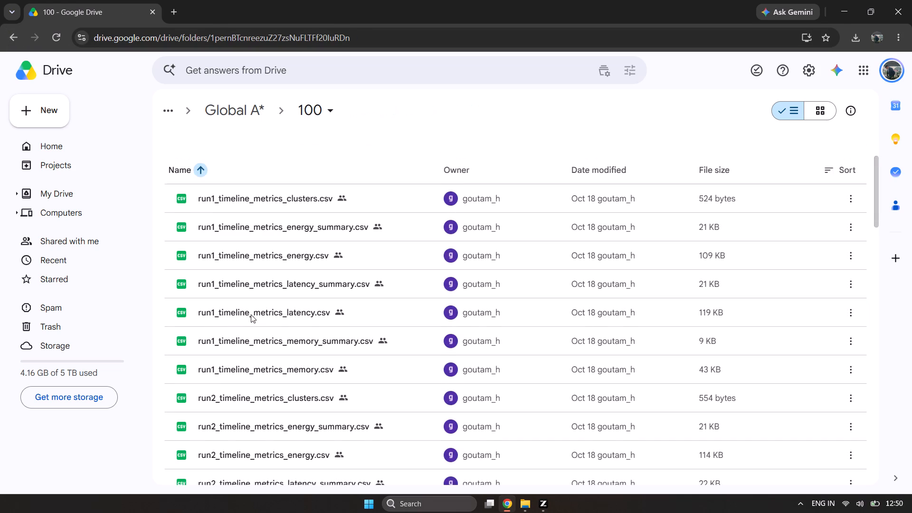
{"action": "scroll", "coordinate": [251, 314], "scroll_direction": "down", "scroll_amount": 9}
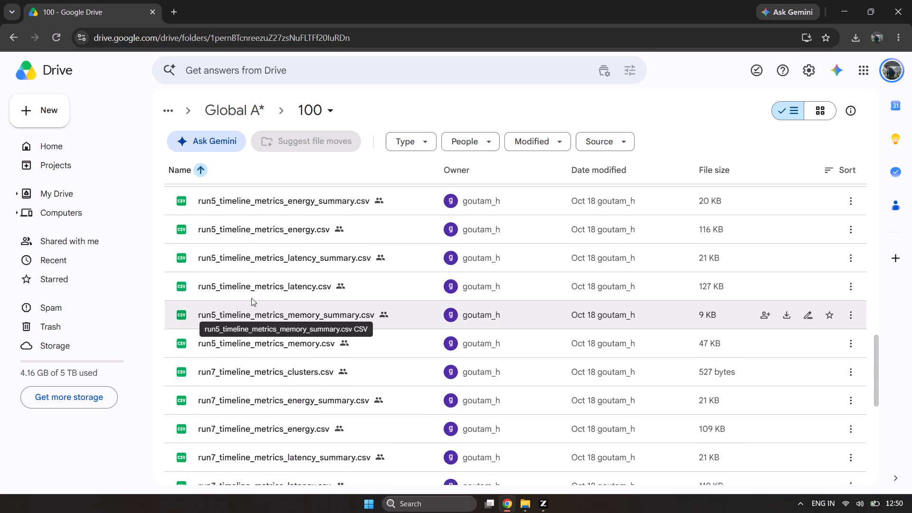
{"action": "scroll", "coordinate": [277, 257], "scroll_direction": "up", "scroll_amount": 2}
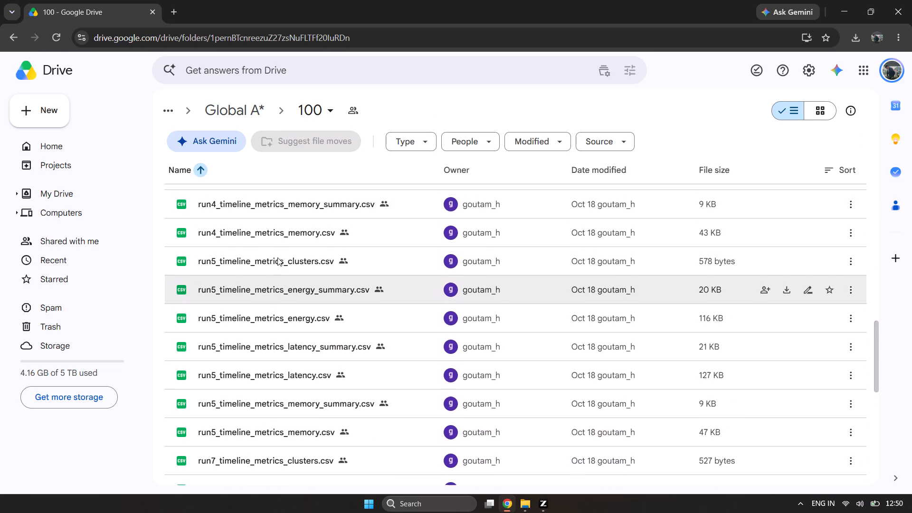
{"action": "scroll", "coordinate": [277, 257], "scroll_direction": "up", "scroll_amount": 1}
{"action": "double_click", "coordinate": [277, 257]}
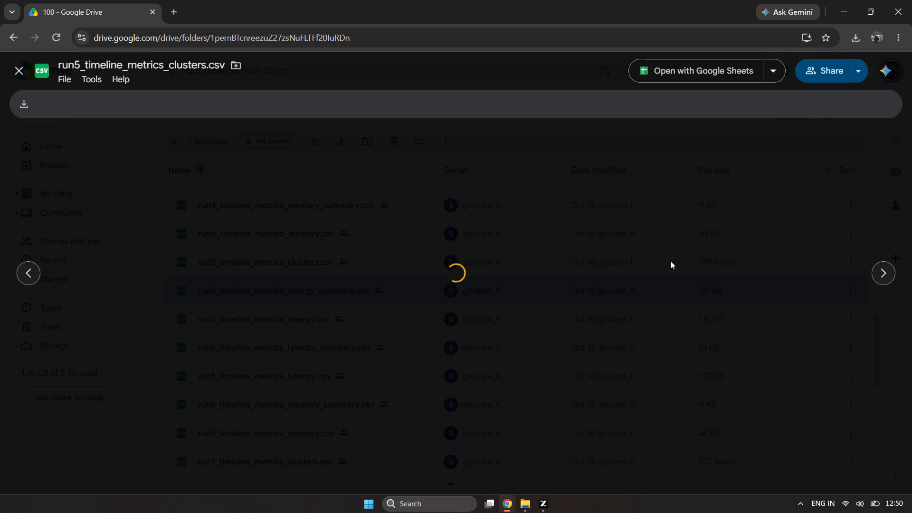
Open the previewed run5_timeline_metrics_clusters.csv in Google Sheets and insert three blank rows above the Interval header row.
{"action": "left_click", "coordinate": [696, 63]}
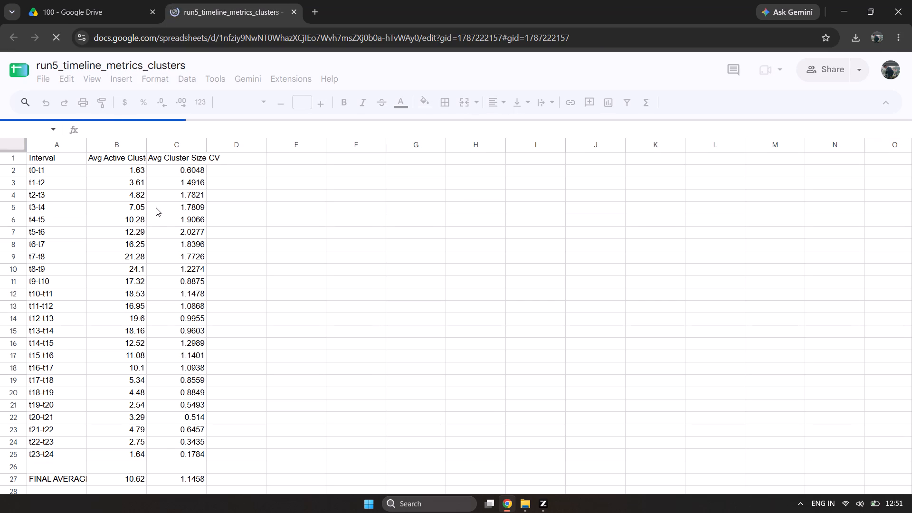
{"action": "right_click", "coordinate": [67, 160]}
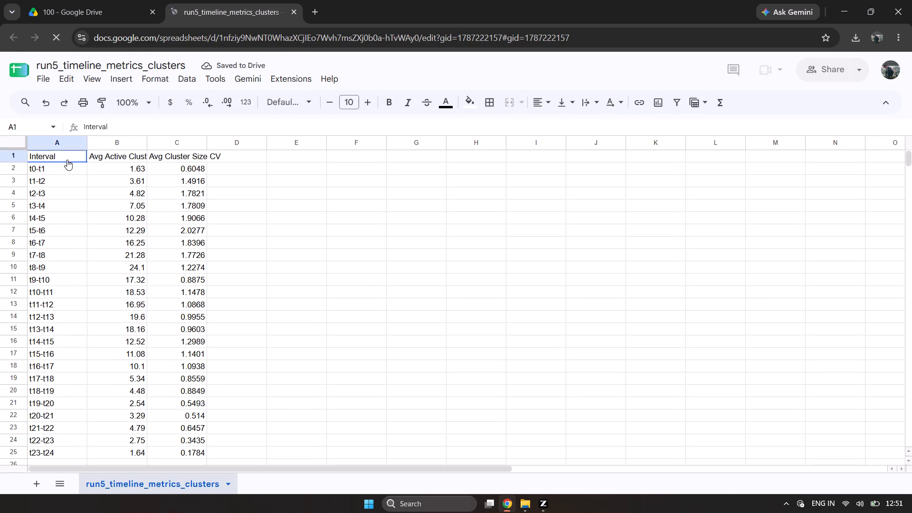
{"action": "left_click", "coordinate": [89, 221]}
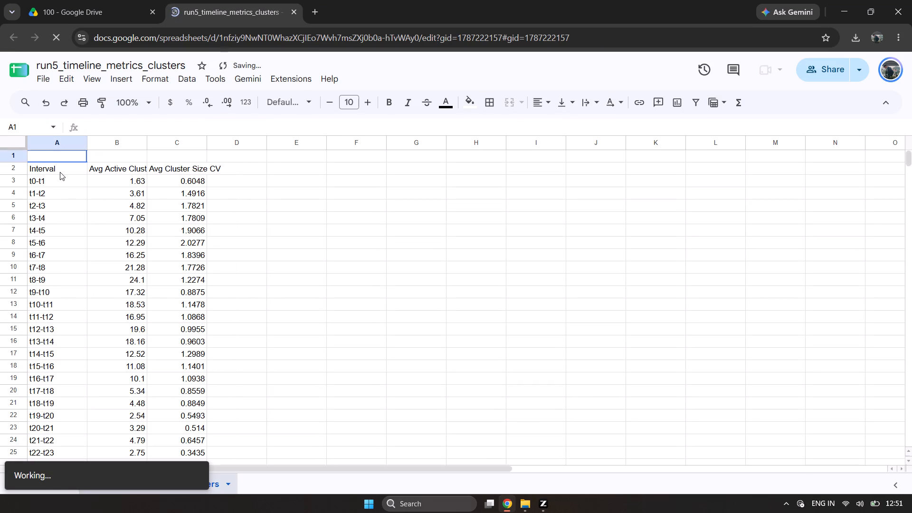
{"action": "left_click", "coordinate": [60, 172]}
{"action": "right_click", "coordinate": [60, 172]}
{"action": "left_click", "coordinate": [81, 218]}
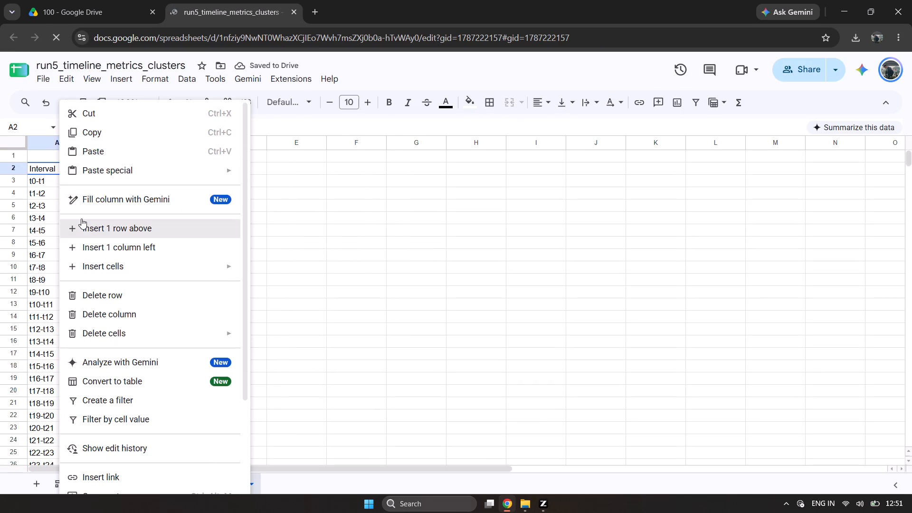
{"action": "right_click", "coordinate": [58, 171]}
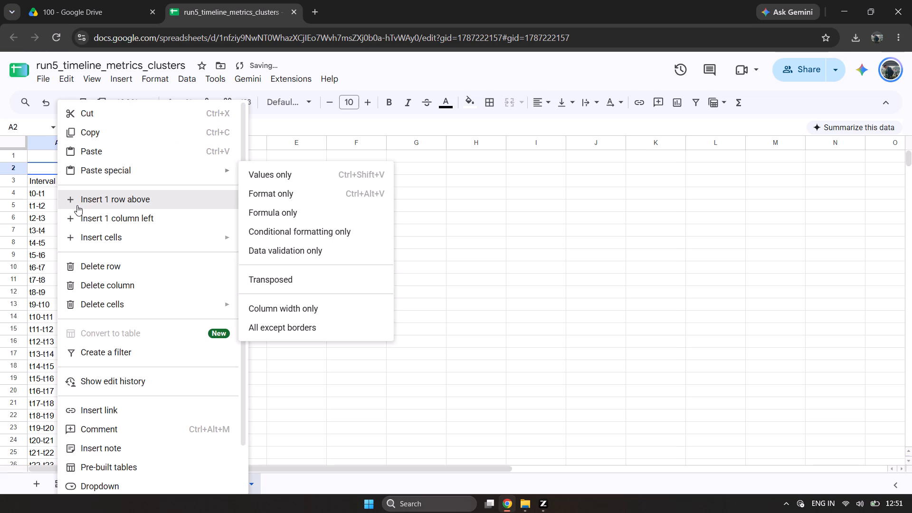
{"action": "left_click", "coordinate": [77, 206]}
Label the clusters table by entering "Global A*" in cell A1 and "200 obstacles rate/sec" in cell A3.
{"action": "left_click", "coordinate": [49, 152]}
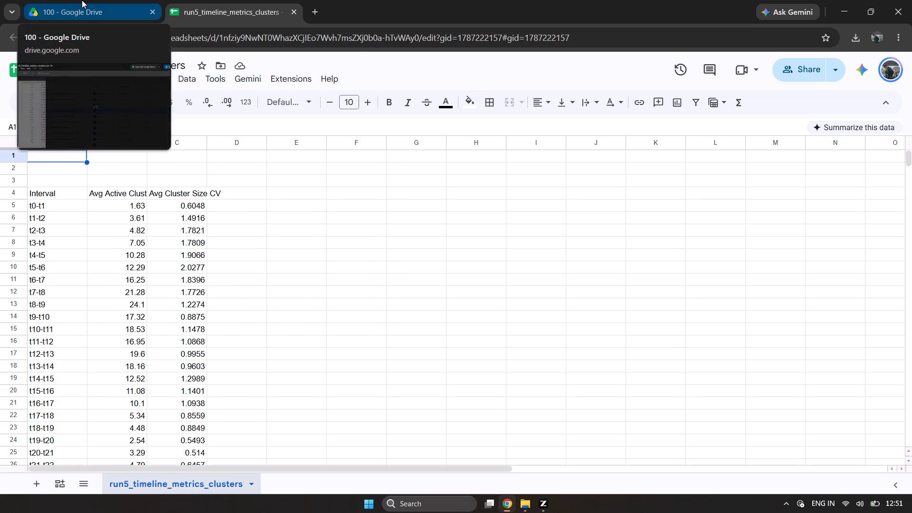
{"action": "left_click", "coordinate": [82, 0]}
{"action": "left_click", "coordinate": [24, 61]}
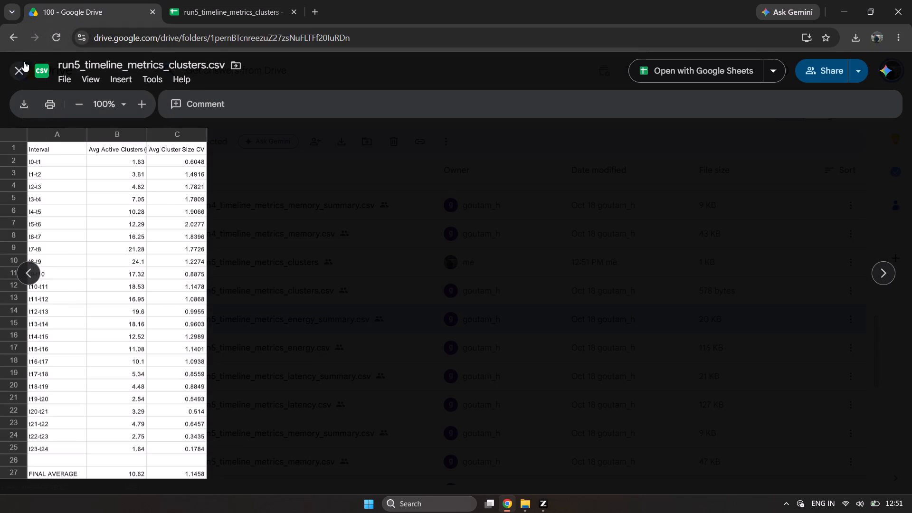
{"action": "left_click", "coordinate": [176, 3]}
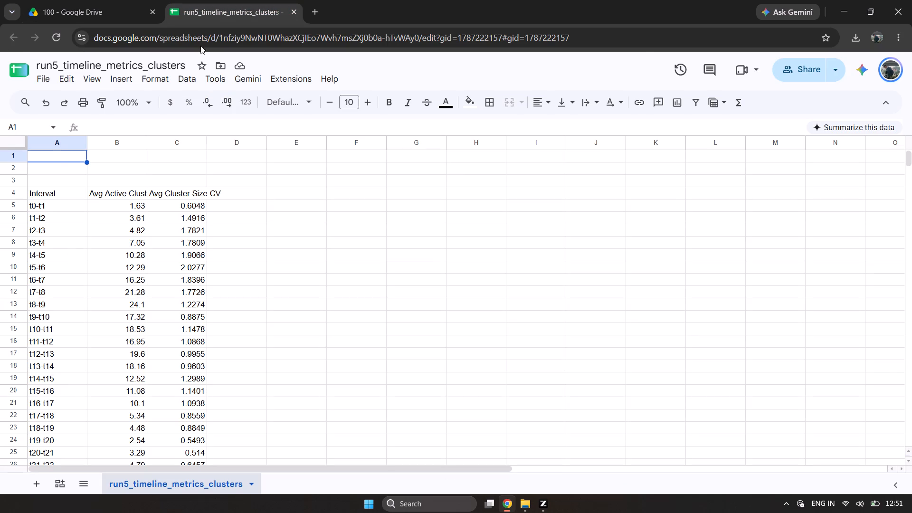
{"action": "type", "text": "Global A*"}
{"action": "left_click", "coordinate": [76, 184]}
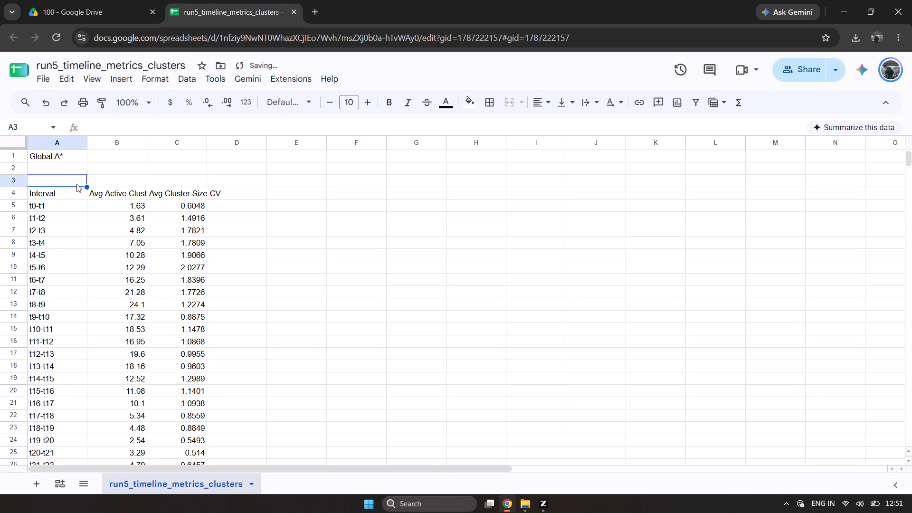
{"action": "type", "text": "200 obstacles rate"}
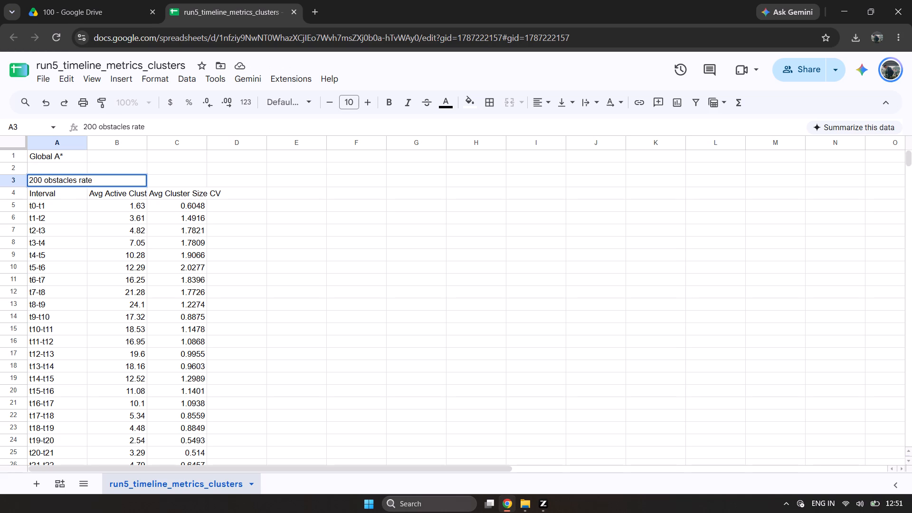
{"action": "type", "text": "/sec"}
{"action": "left_click", "coordinate": [221, 169]}
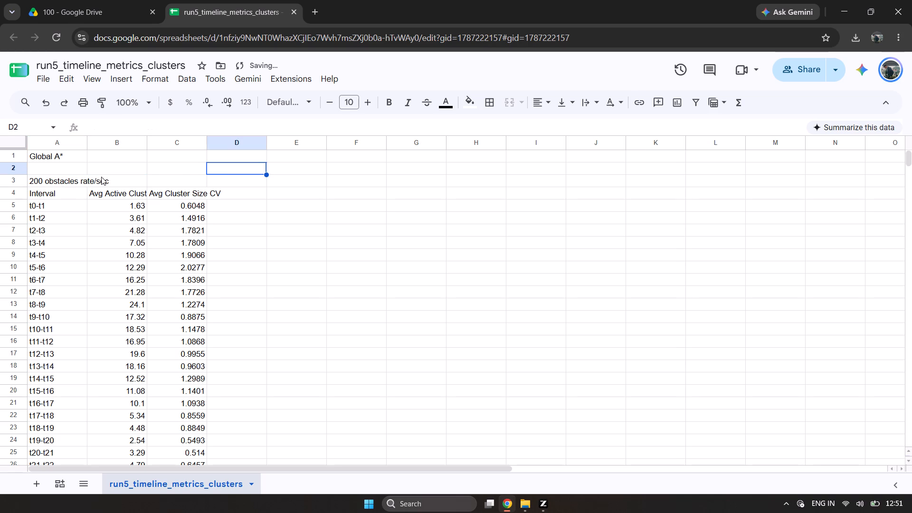
{"action": "left_click", "coordinate": [72, 178]}
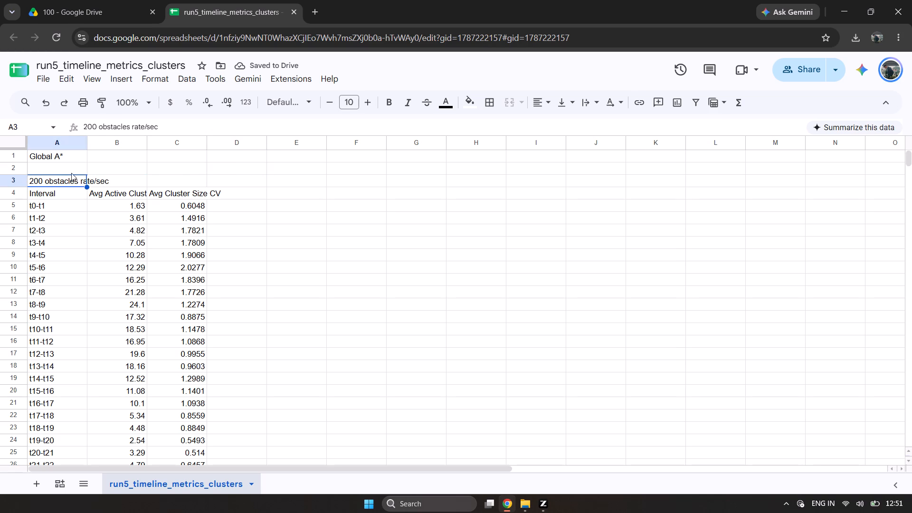
Rename the spreadsheet as timeline_metrics_clusters_Global A*.
{"action": "left_click", "coordinate": [64, 63]}
{"action": "key", "text": "BackSpace"}
{"action": "key", "text": "BackSpace"}
{"action": "key", "text": "BackSpace"}
{"action": "key", "text": "BackSpace"}
{"action": "key", "text": "BackSpace"}
{"action": "key", "text": "BackSpace"}
{"action": "key", "text": "BackSpace"}
{"action": "key", "text": "BackSpace"}
{"action": "key", "text": "BackSpace"}
{"action": "key", "text": "BackSpace"}
{"action": "key", "text": "BackSpace"}
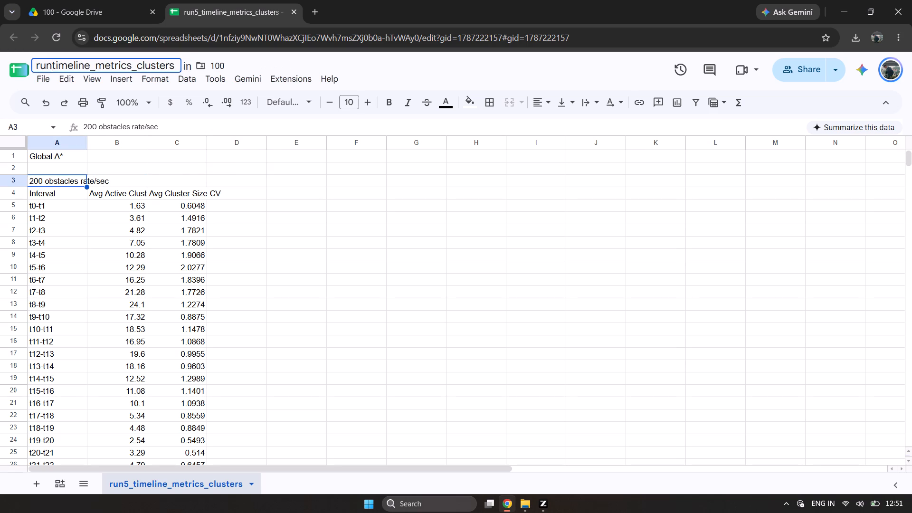
{"action": "left_click", "coordinate": [161, 64]}
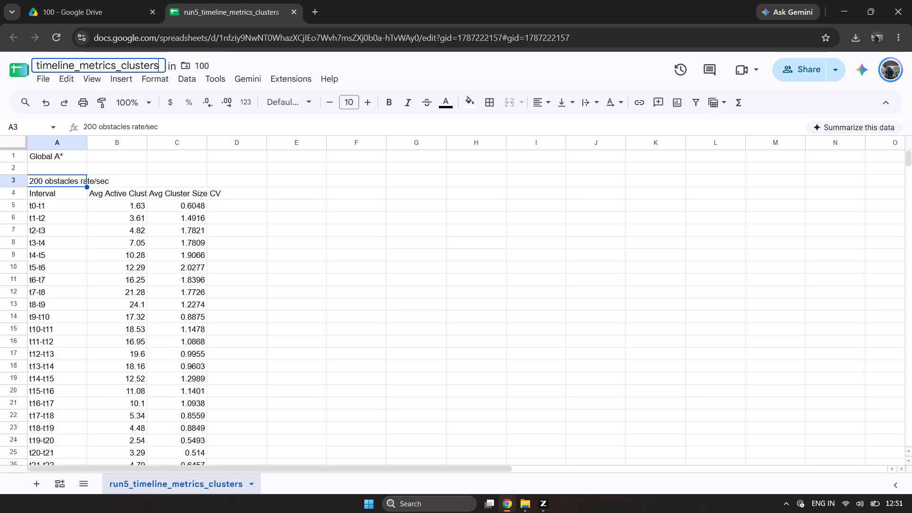
{"action": "key", "text": "shift+underscore"}
{"action": "type", "text": "Global A*"}
{"action": "left_click", "coordinate": [203, 249]}
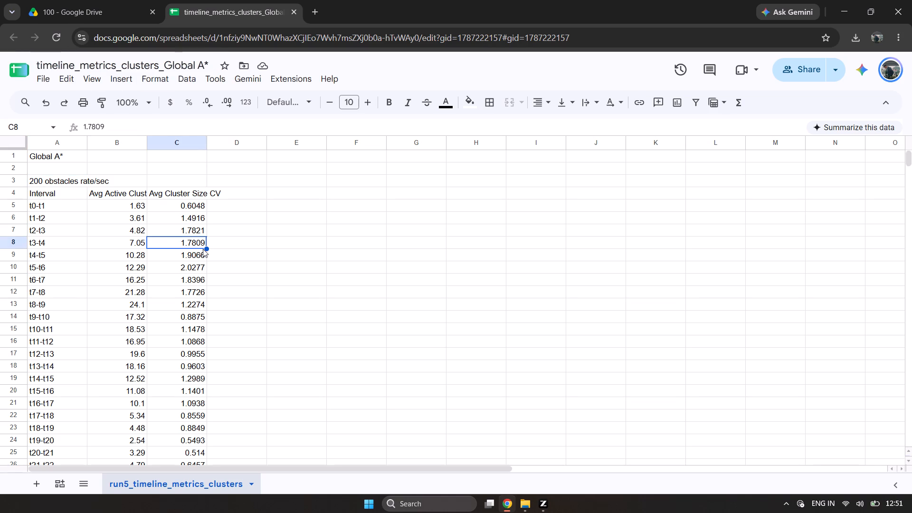
Copy the obstacles rate label from A3 into A32 below the final average row and change it to "250 obstacles rate/sec".
{"action": "left_click", "coordinate": [74, 180]}
{"action": "key", "text": "ctrl+c"}
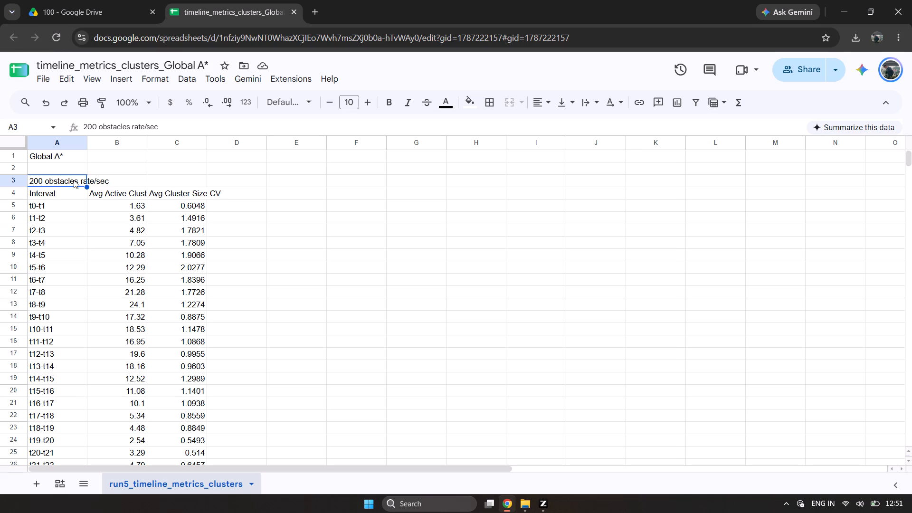
{"action": "scroll", "coordinate": [74, 180], "scroll_direction": "down", "scroll_amount": 7}
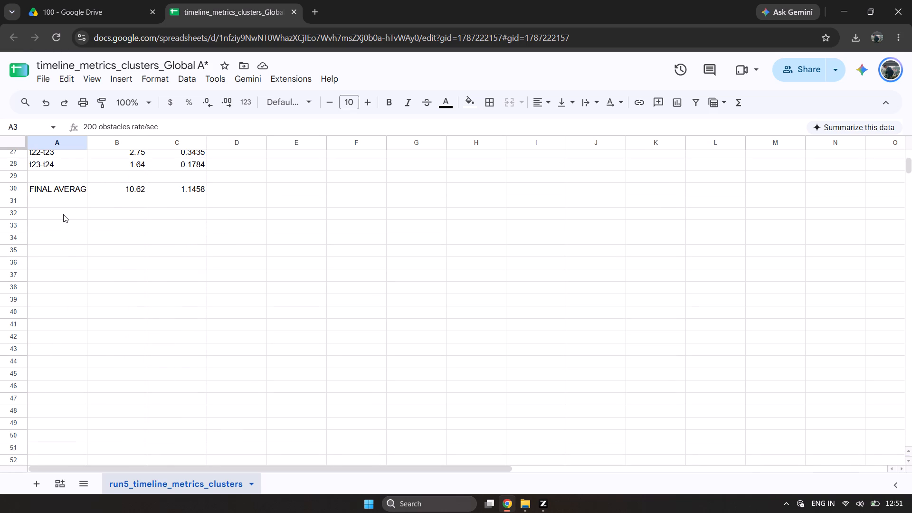
{"action": "left_click", "coordinate": [63, 214]}
{"action": "key", "text": "ctrl+v"}
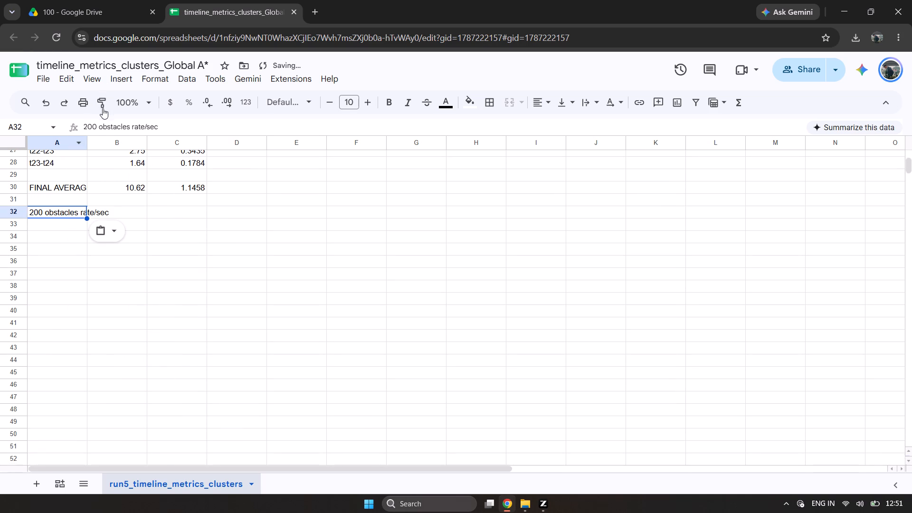
{"action": "left_click", "coordinate": [92, 126]}
{"action": "key", "text": "BackSpace"}
{"action": "key", "text": "5"}
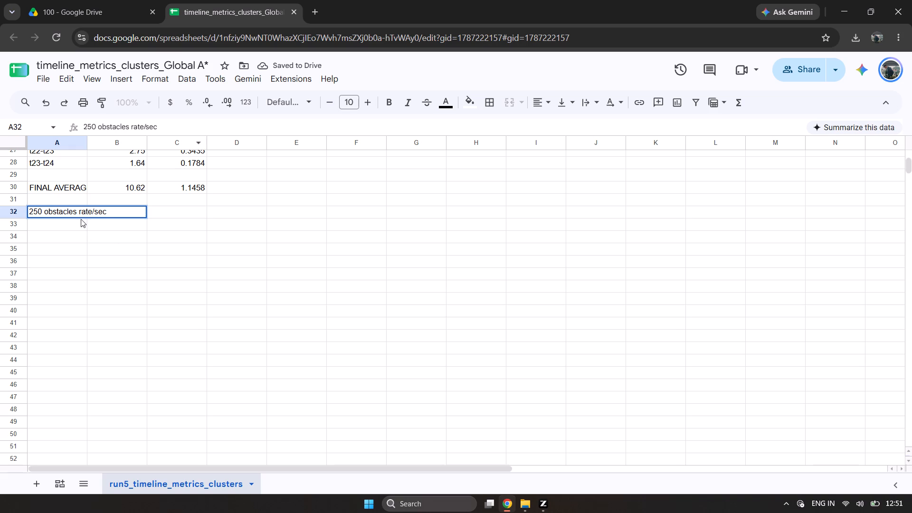
{"action": "left_click", "coordinate": [63, 222]}
Return to Google Drive and open the 250 folder of Global A* inside 8D Test 2(Varying Obstacles rate).
{"action": "left_click", "coordinate": [93, 0]}
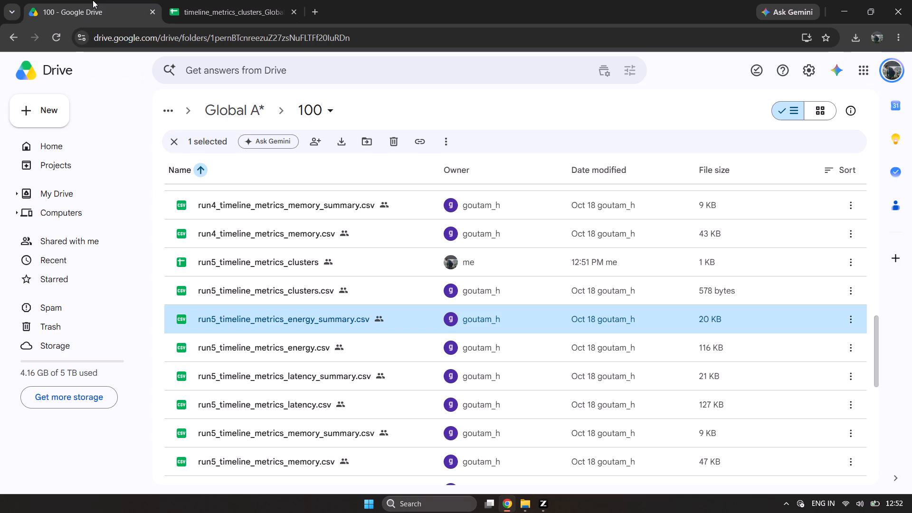
{"action": "left_click", "coordinate": [15, 37]}
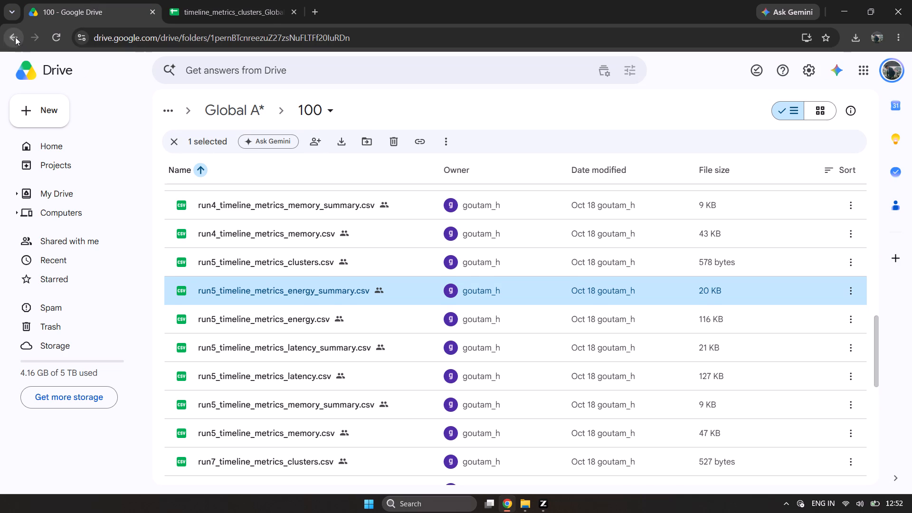
{"action": "left_click", "coordinate": [15, 37]}
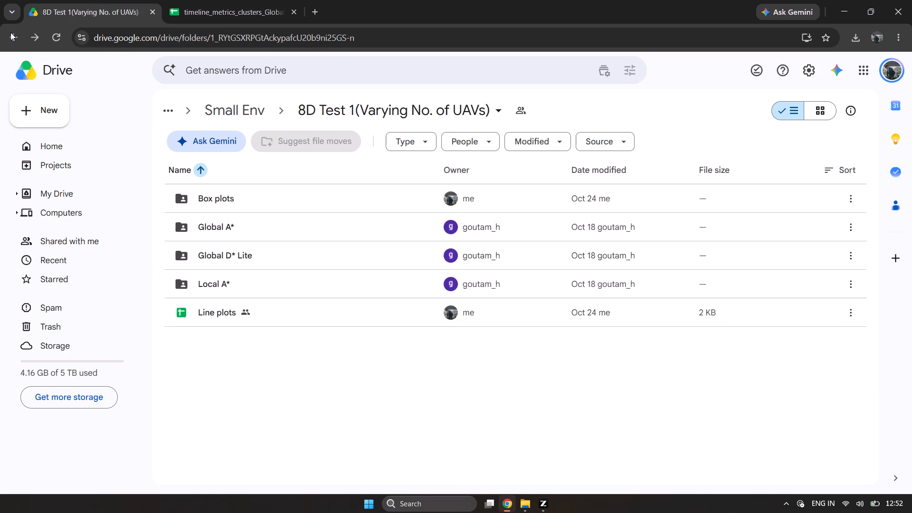
{"action": "left_click", "coordinate": [11, 37]}
{"action": "double_click", "coordinate": [250, 229]}
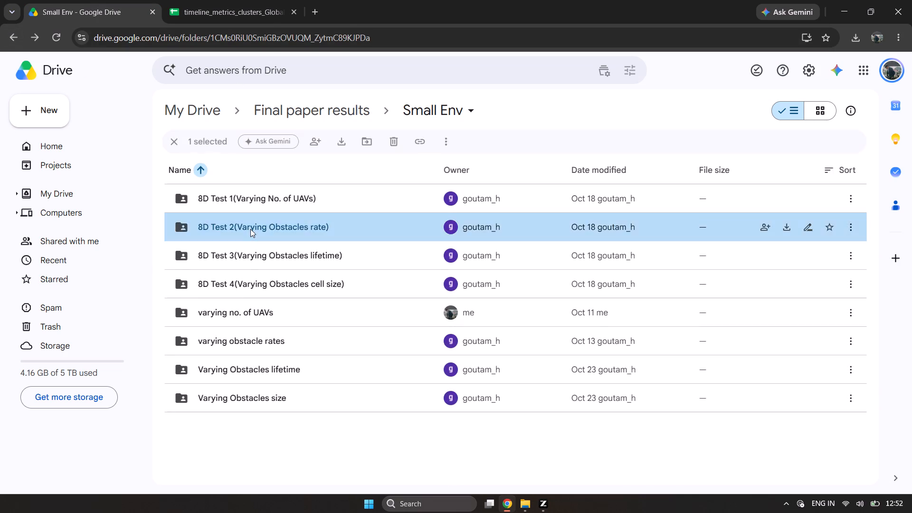
{"action": "double_click", "coordinate": [240, 228]}
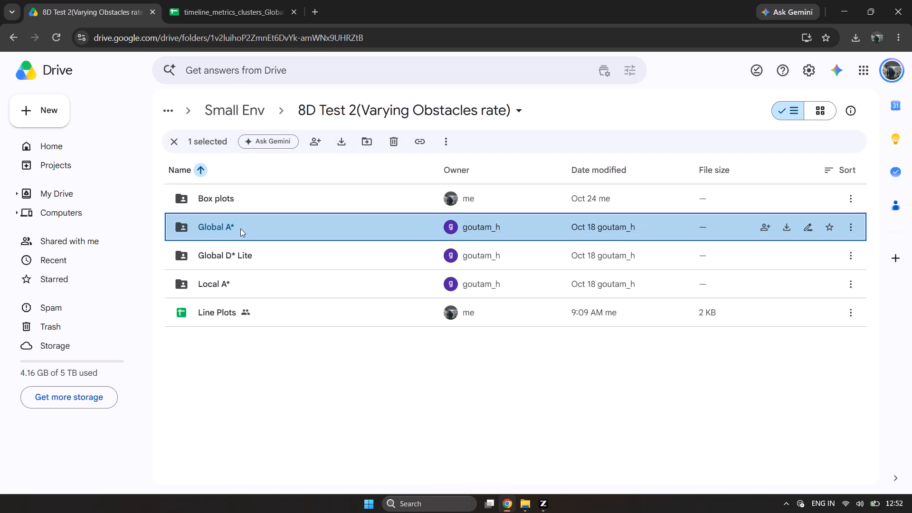
{"action": "double_click", "coordinate": [224, 201]}
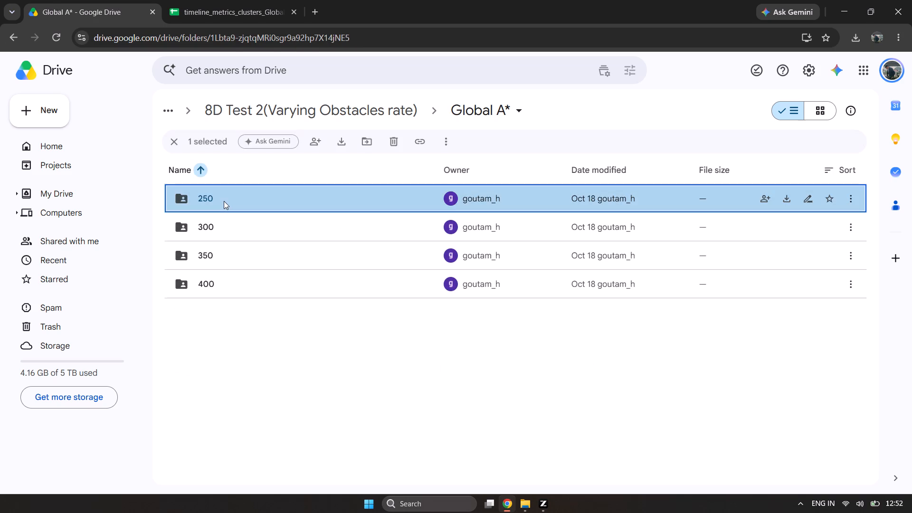
Copy the whole table from run5_timeline_metrics_clusters.csv in the 250 folder into the Global A* clusters spreadsheet at cell A33.
{"action": "scroll", "coordinate": [285, 365], "scroll_direction": "down", "scroll_amount": 3}
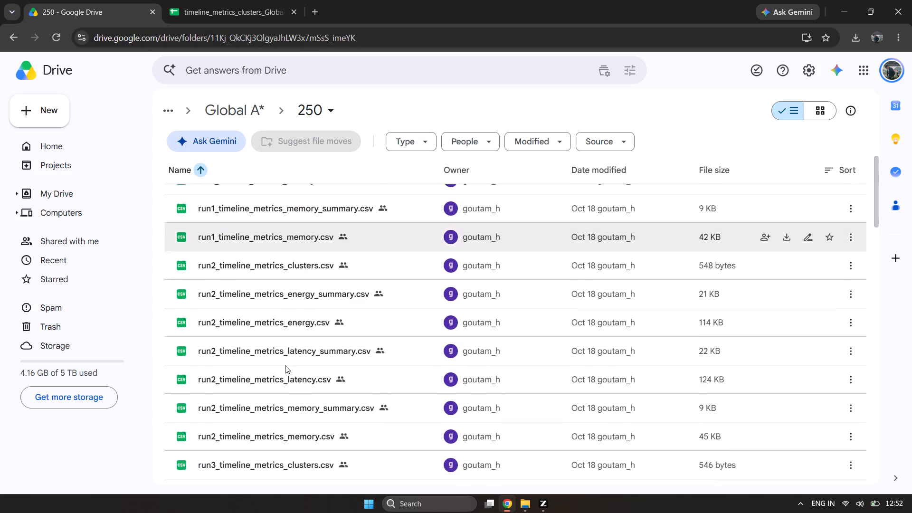
{"action": "scroll", "coordinate": [285, 365], "scroll_direction": "down", "scroll_amount": 8}
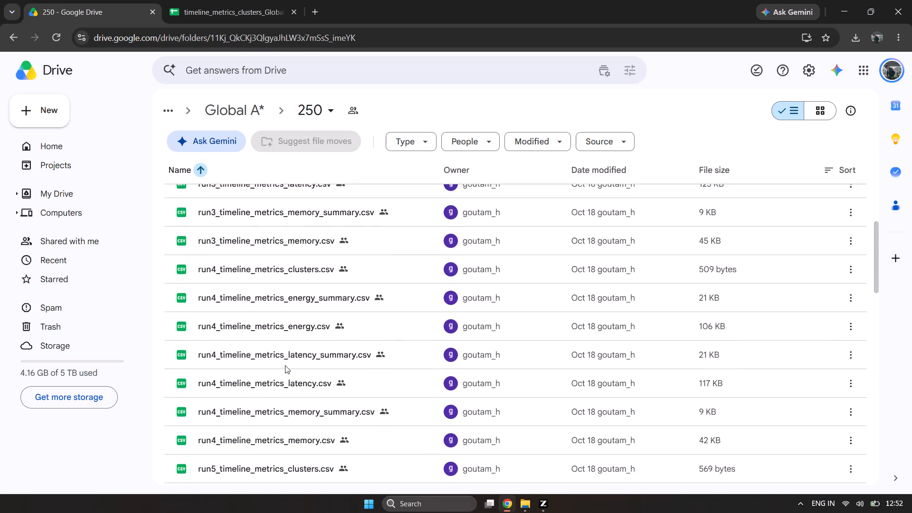
{"action": "scroll", "coordinate": [285, 365], "scroll_direction": "down", "scroll_amount": 3}
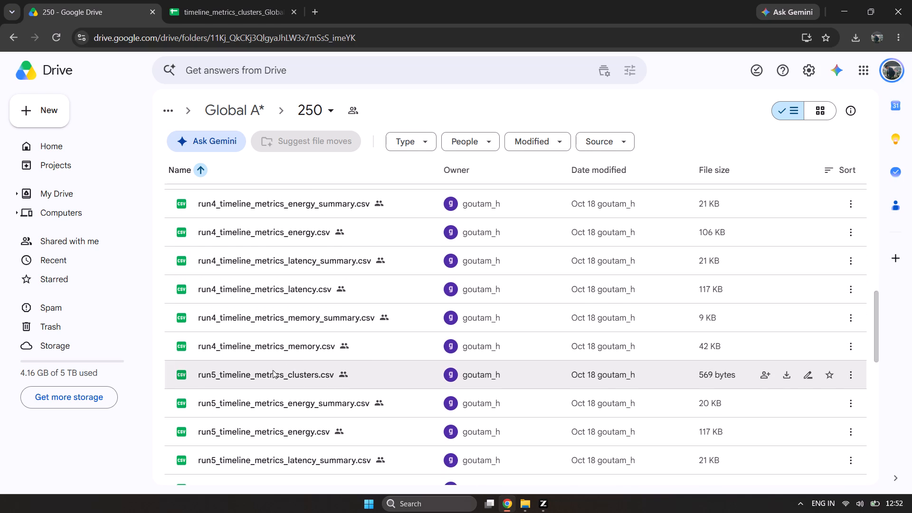
{"action": "double_click", "coordinate": [273, 370]}
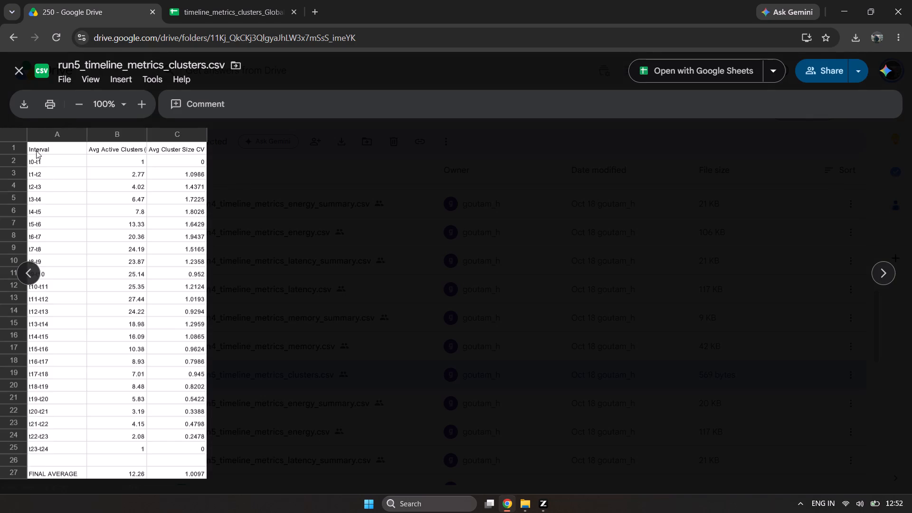
{"action": "left_click_drag", "start_coordinate": [30, 148], "coordinate": [193, 471]}
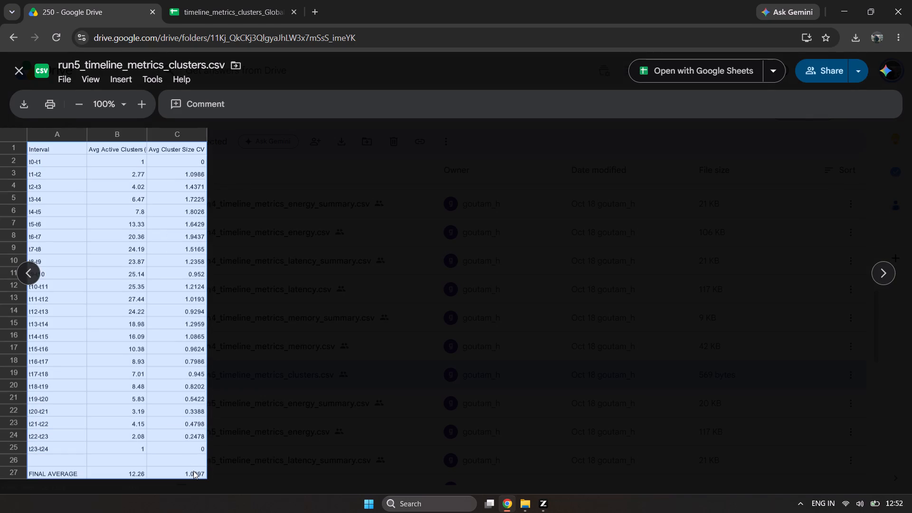
{"action": "key", "text": "ctrl+c"}
{"action": "left_click", "coordinate": [271, 11]}
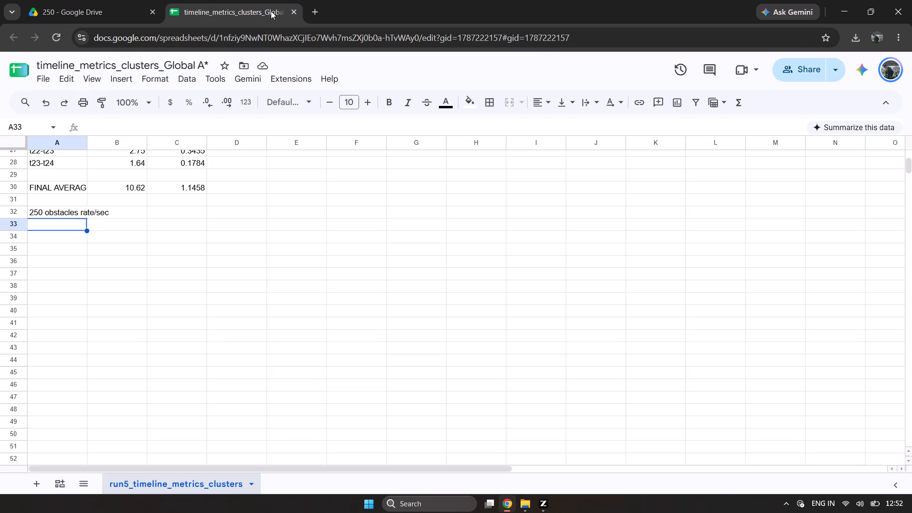
{"action": "key", "text": "ctrl+v"}
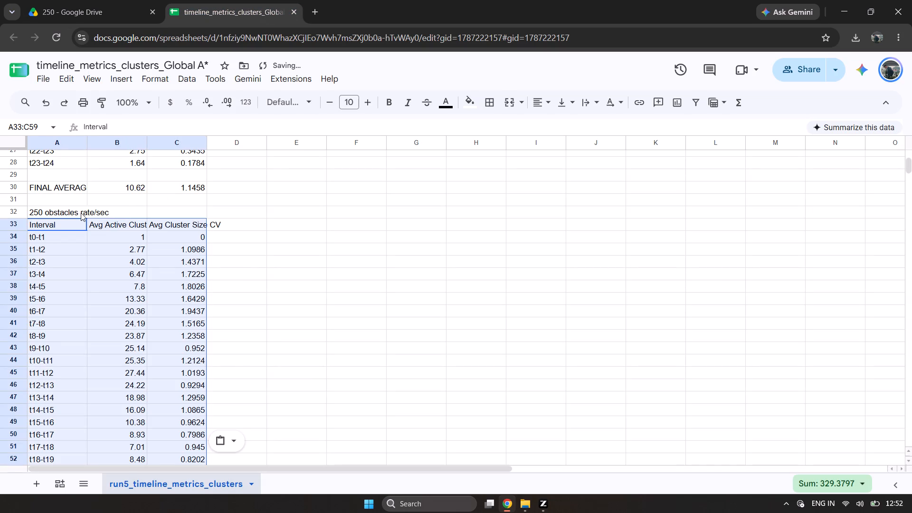
Copy the obstacles rate label from A32 into A61 below the final average row and change it to "300 obstacles rate/sec".
{"action": "left_click", "coordinate": [81, 213]}
{"action": "key", "text": "ctrl+c"}
{"action": "scroll", "coordinate": [81, 213], "scroll_direction": "down", "scroll_amount": 5}
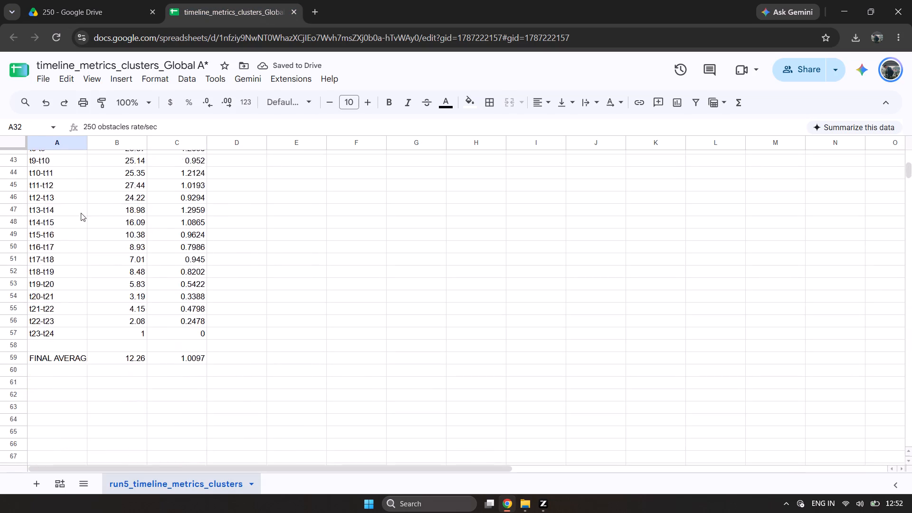
{"action": "scroll", "coordinate": [81, 213], "scroll_direction": "down", "scroll_amount": 2}
{"action": "left_click", "coordinate": [60, 253]}
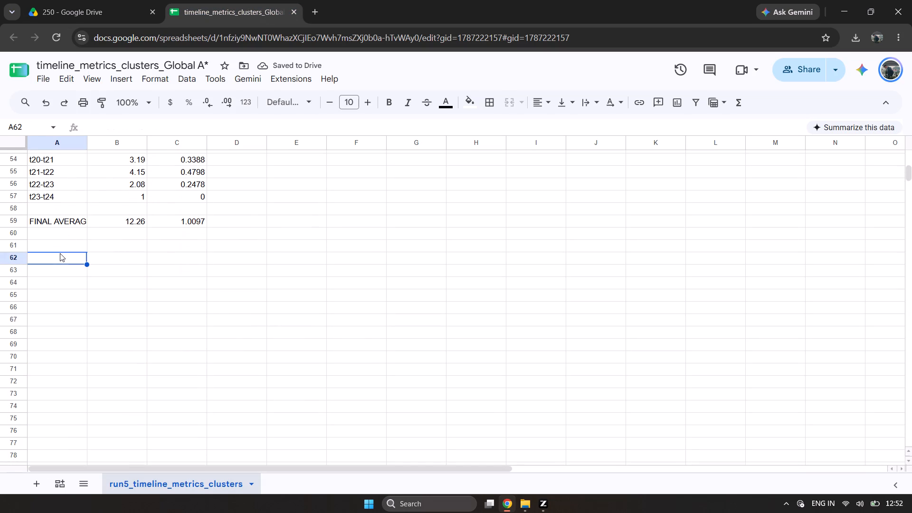
{"action": "left_click", "coordinate": [52, 244]}
{"action": "key", "text": "ctrl+v"}
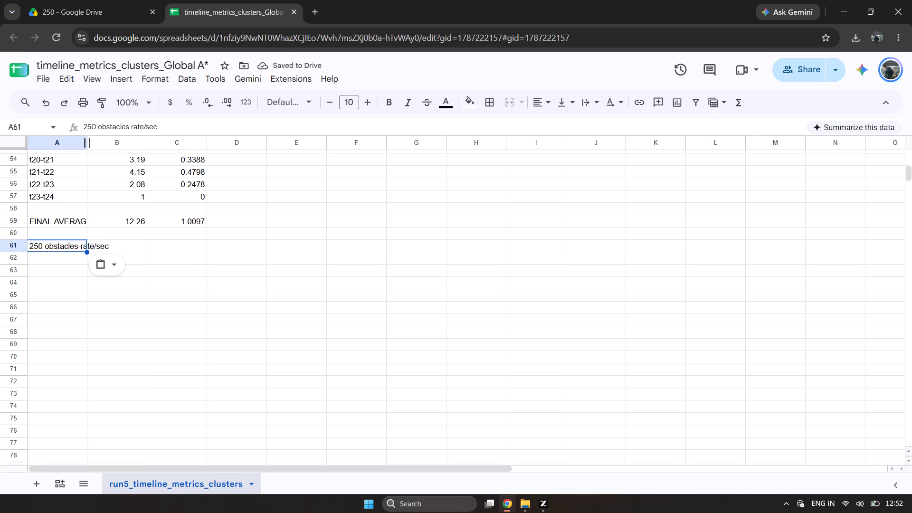
{"action": "left_click", "coordinate": [94, 126]}
{"action": "key", "text": "BackSpace"}
{"action": "key", "text": "BackSpace"}
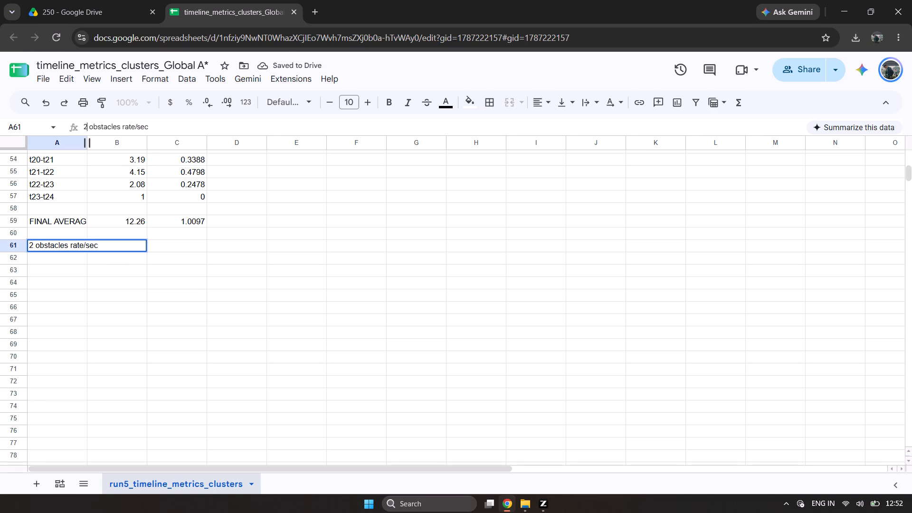
{"action": "key", "text": "BackSpace"}
{"action": "type", "text": "300"}
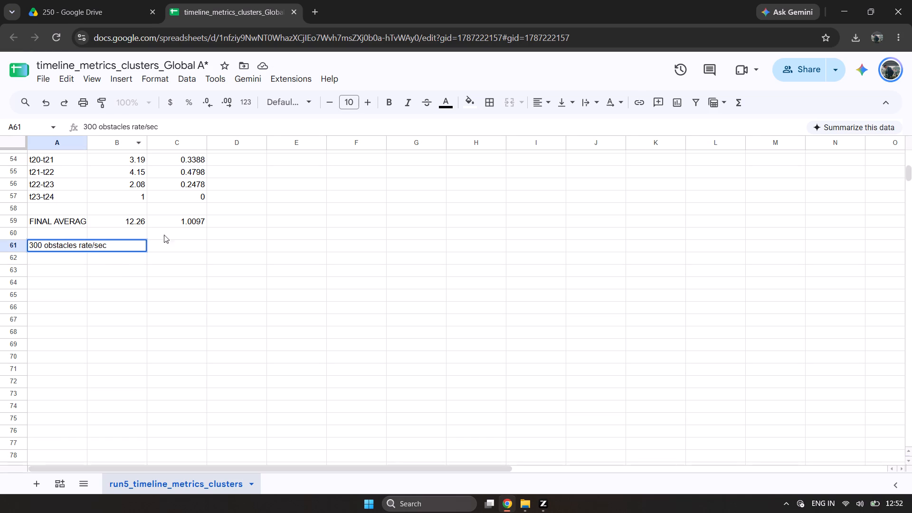
{"action": "left_click", "coordinate": [67, 260]}
Copy the whole table from run5_timeline_metrics_clusters.csv in Google Drive's Global A* 300 folder into the clusters spreadsheet at cell A62.
{"action": "left_click", "coordinate": [103, 0]}
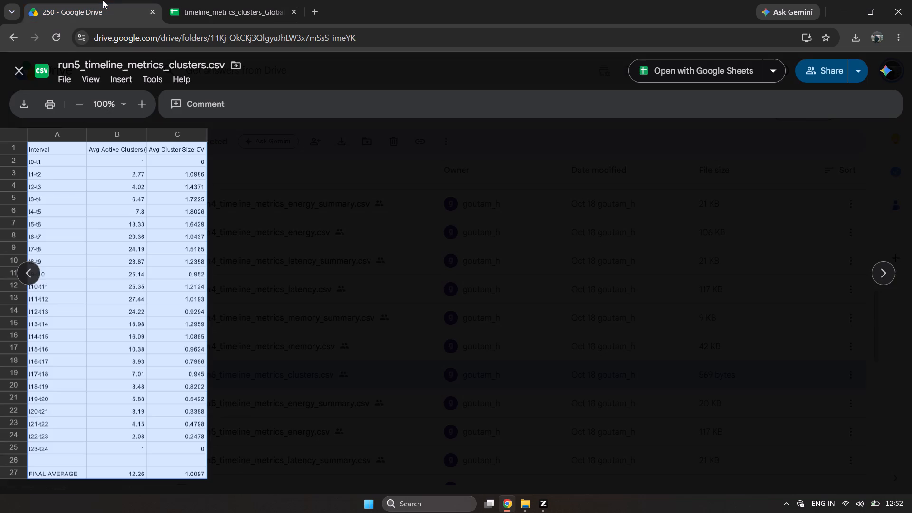
{"action": "left_click", "coordinate": [19, 68]}
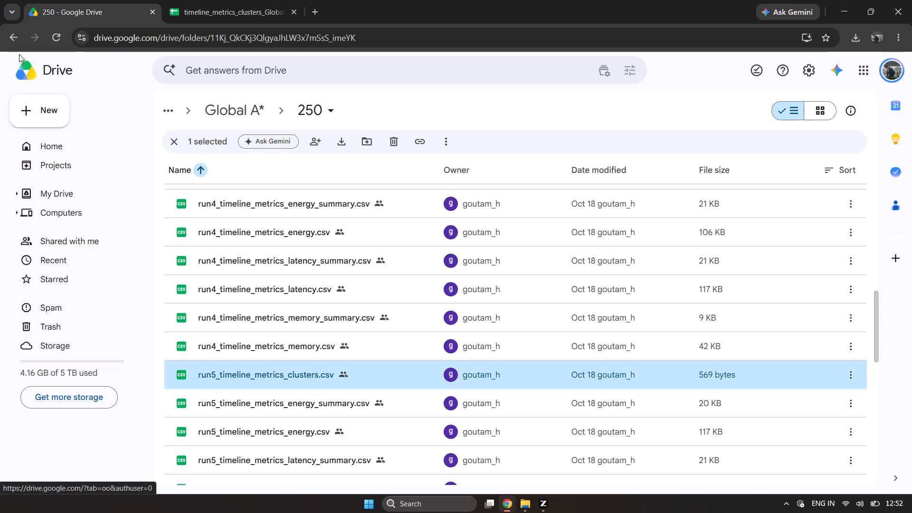
{"action": "left_click", "coordinate": [14, 42]}
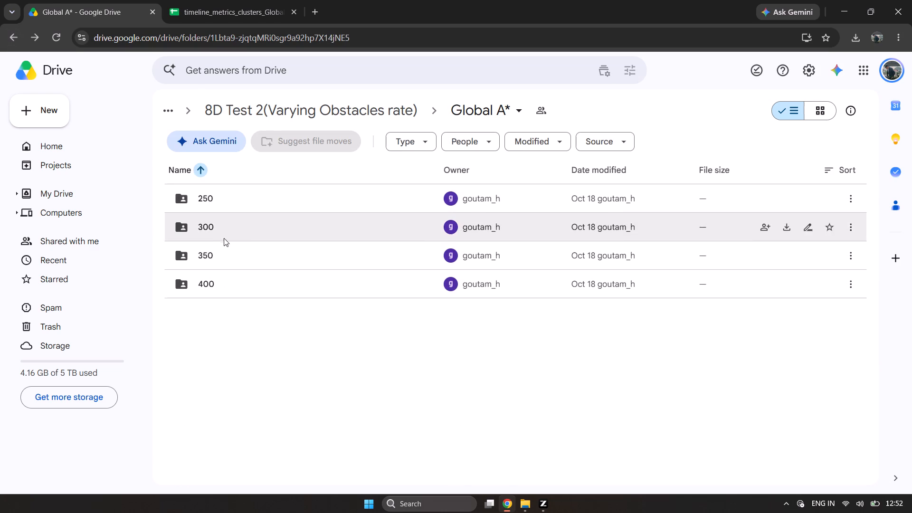
{"action": "double_click", "coordinate": [211, 234]}
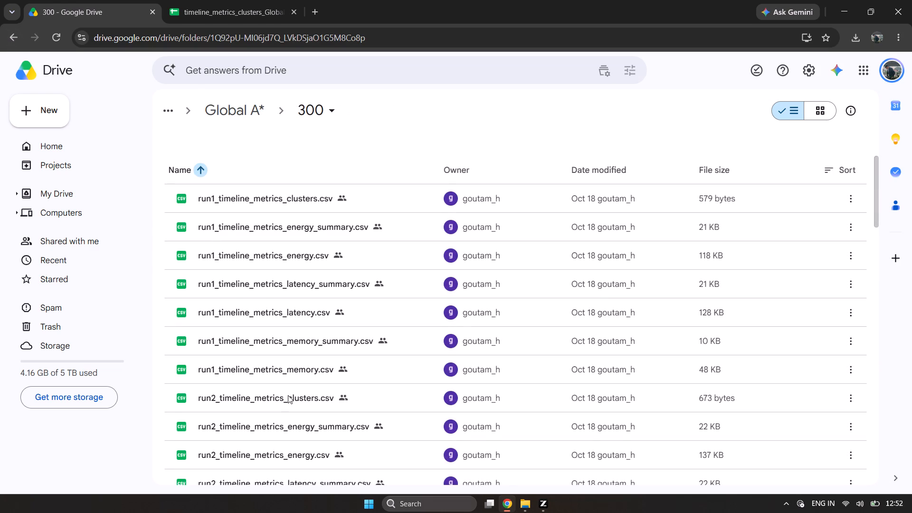
{"action": "scroll", "coordinate": [288, 395], "scroll_direction": "down", "scroll_amount": 10}
{"action": "scroll", "coordinate": [288, 395], "scroll_direction": "up", "scroll_amount": 4}
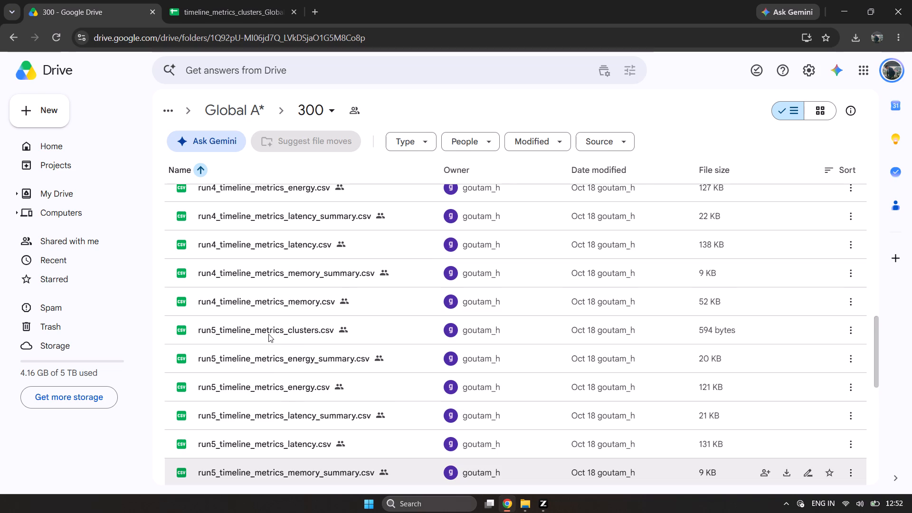
{"action": "triple_click", "coordinate": [266, 332]}
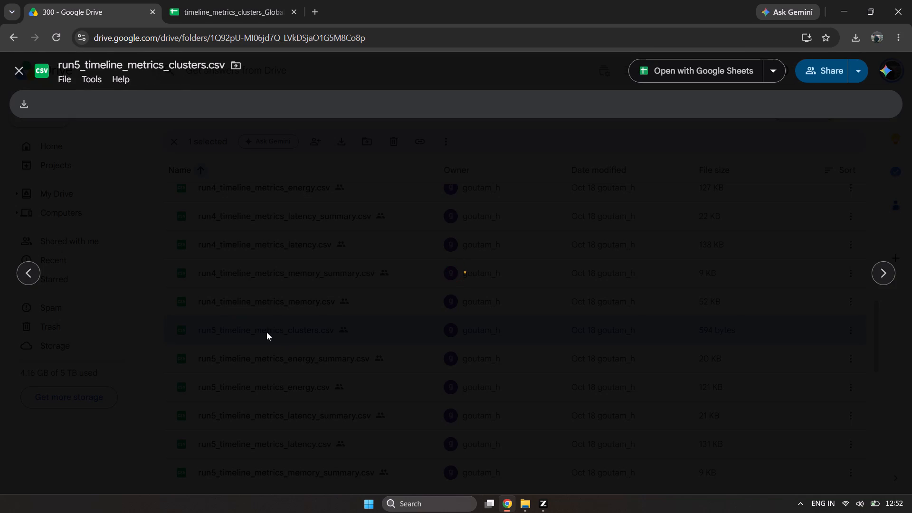
{"action": "left_click_drag", "start_coordinate": [43, 149], "coordinate": [65, 156]}
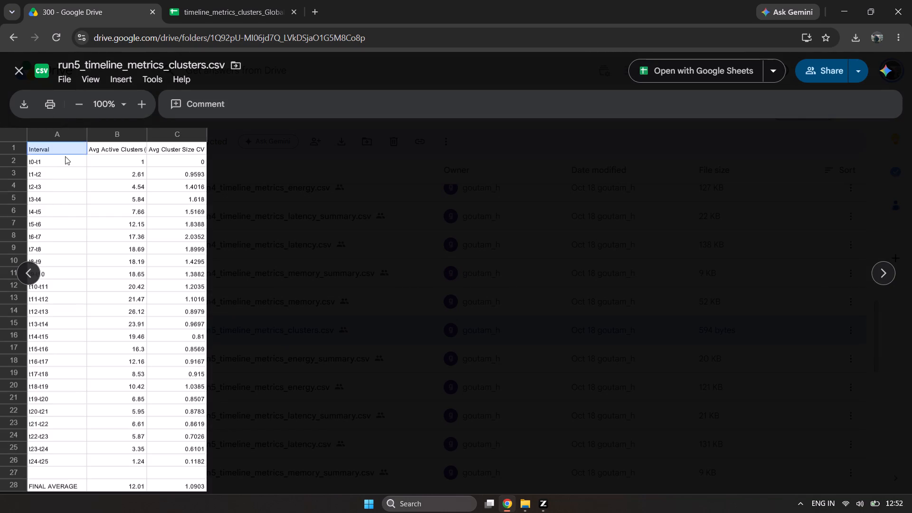
{"action": "left_click_drag", "start_coordinate": [65, 156], "coordinate": [206, 512]}
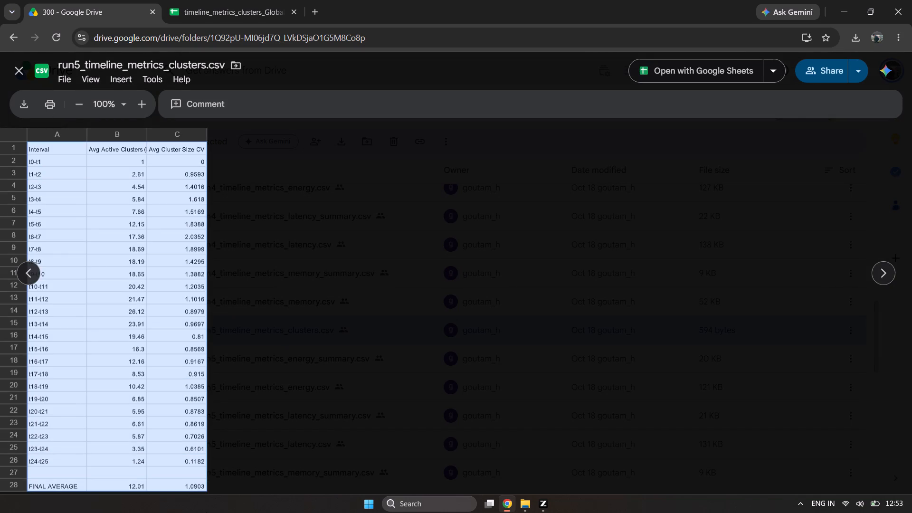
{"action": "key", "text": "ctrl+c"}
{"action": "left_click", "coordinate": [239, 1]}
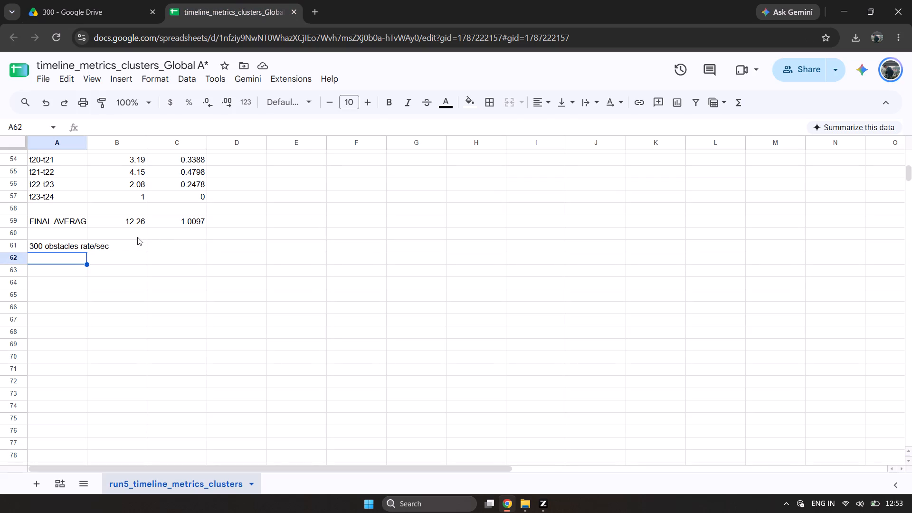
{"action": "key", "text": "ctrl+v"}
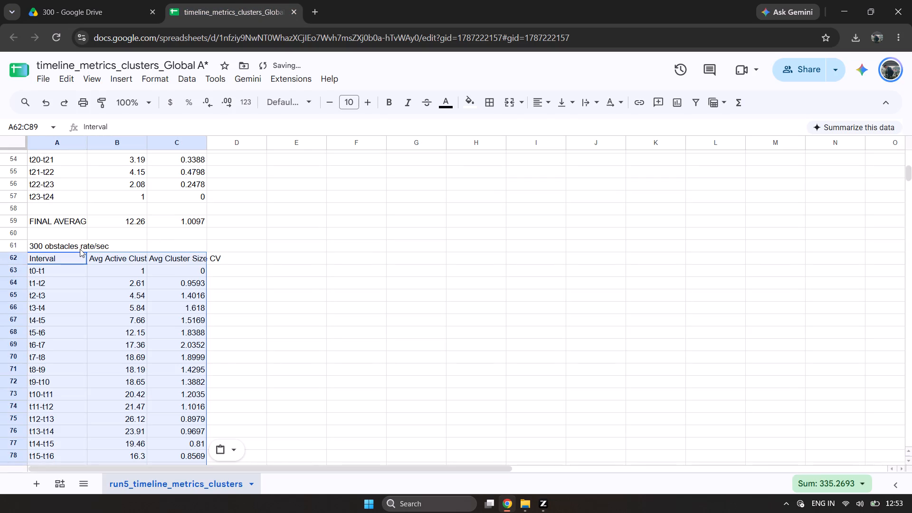
Copy the obstacles rate label from A61 into A91 below the final average row and change it to "350 obstacles rate/sec".
{"action": "left_click", "coordinate": [79, 247]}
{"action": "key", "text": "ctrl+c"}
{"action": "scroll", "coordinate": [79, 247], "scroll_direction": "down", "scroll_amount": 3}
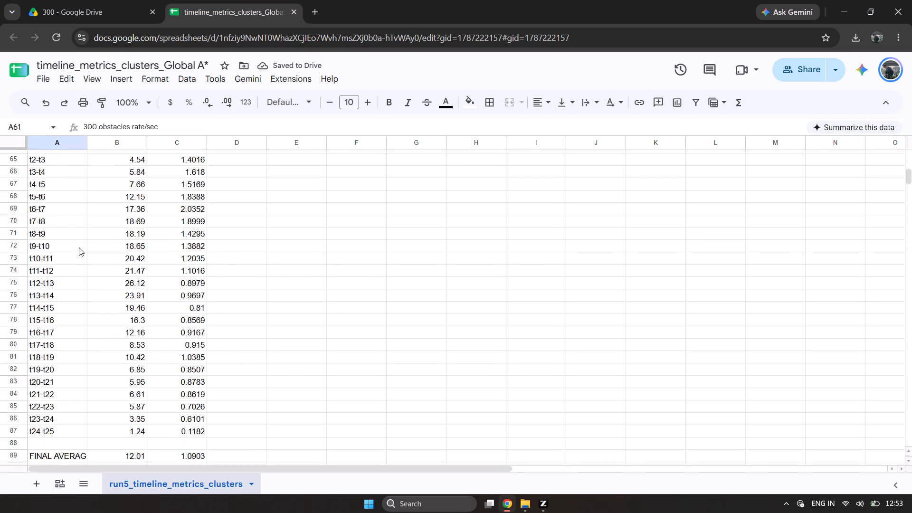
{"action": "scroll", "coordinate": [79, 247], "scroll_direction": "down", "scroll_amount": 3}
{"action": "left_click", "coordinate": [60, 327]}
{"action": "key", "text": "ctrl+v"}
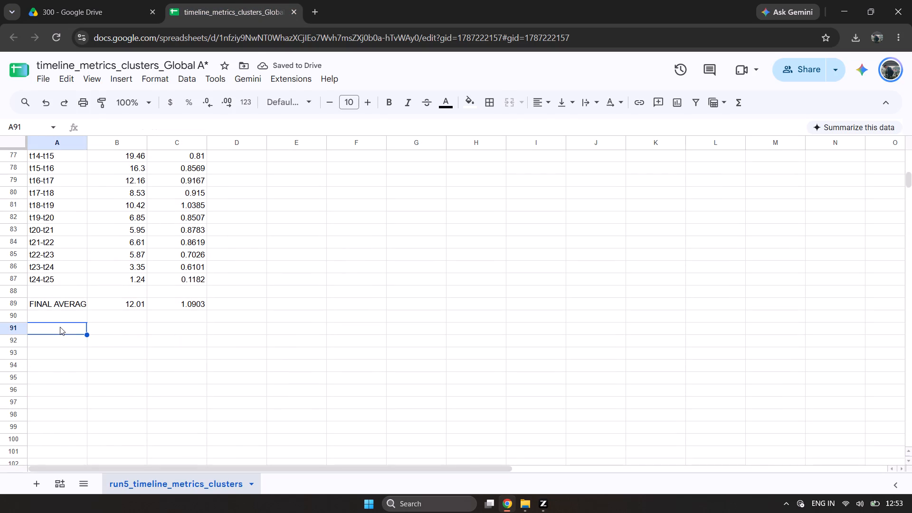
{"action": "left_click", "coordinate": [90, 123]}
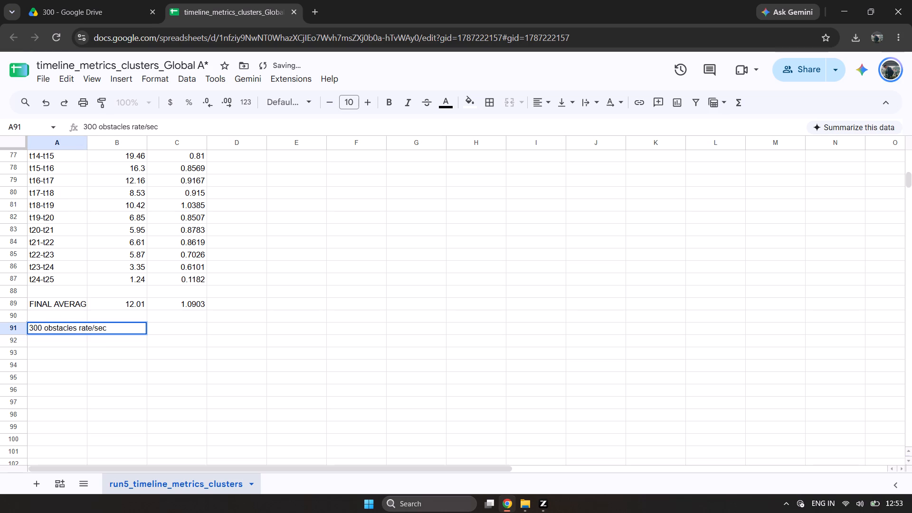
{"action": "key", "text": "BackSpace"}
{"action": "key", "text": "5"}
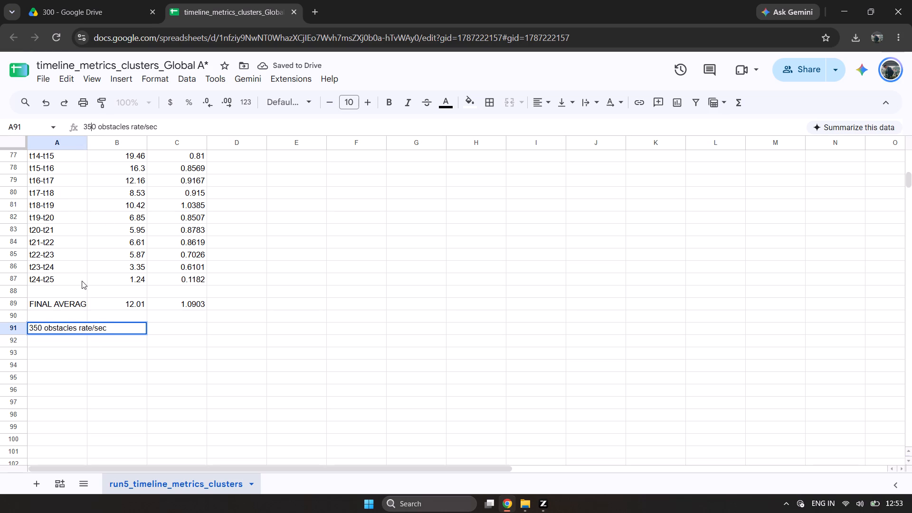
{"action": "left_click", "coordinate": [62, 341]}
Copy the whole table from run5_timeline_metrics_clusters.csv in Google Drive's Global A* 350 folder into the clusters spreadsheet at cell A92.
{"action": "left_click", "coordinate": [108, 1]}
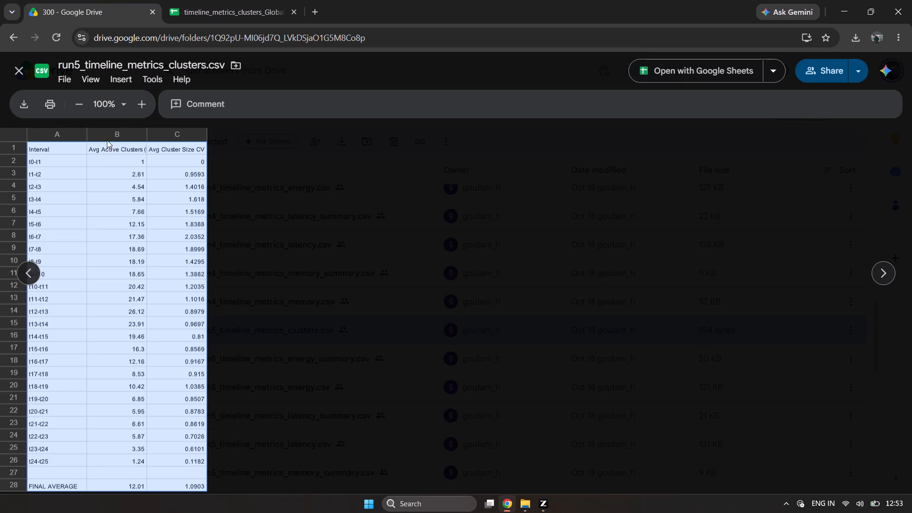
{"action": "left_click", "coordinate": [28, 70]}
{"action": "left_click", "coordinate": [7, 35]}
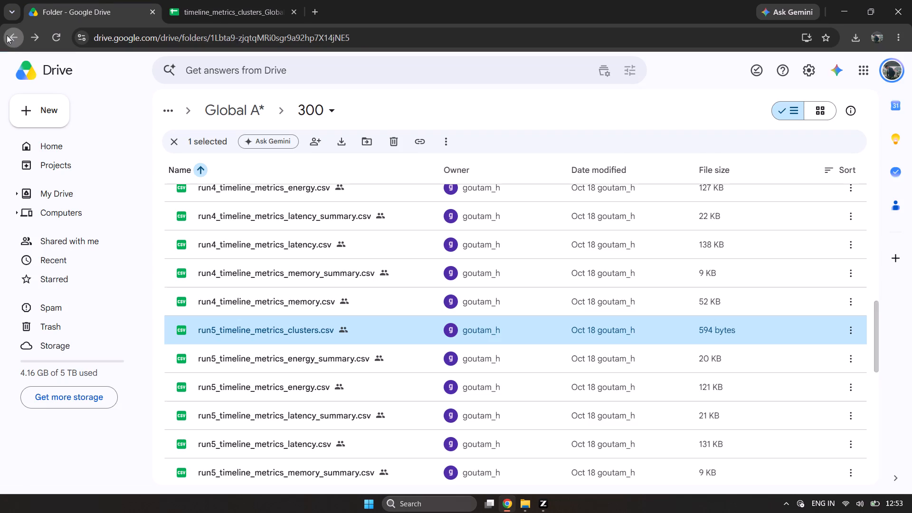
{"action": "double_click", "coordinate": [256, 254]}
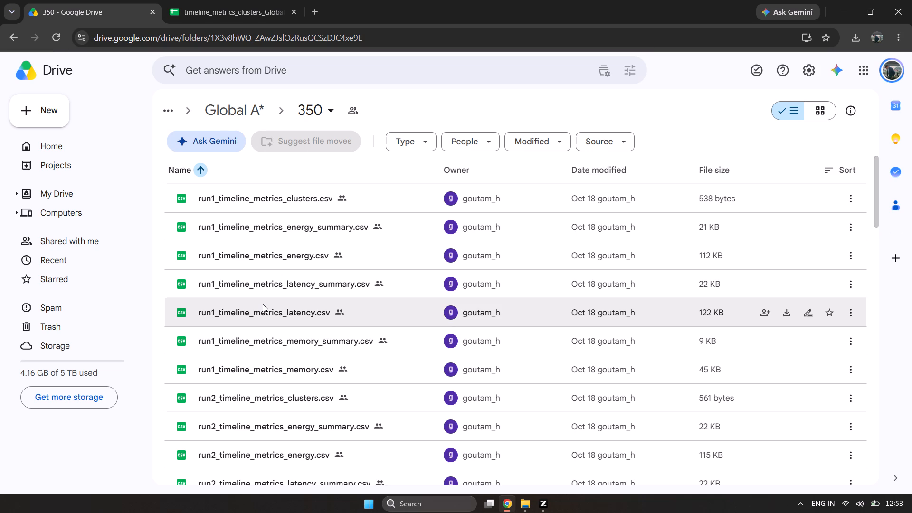
{"action": "scroll", "coordinate": [266, 403], "scroll_direction": "down", "scroll_amount": 7}
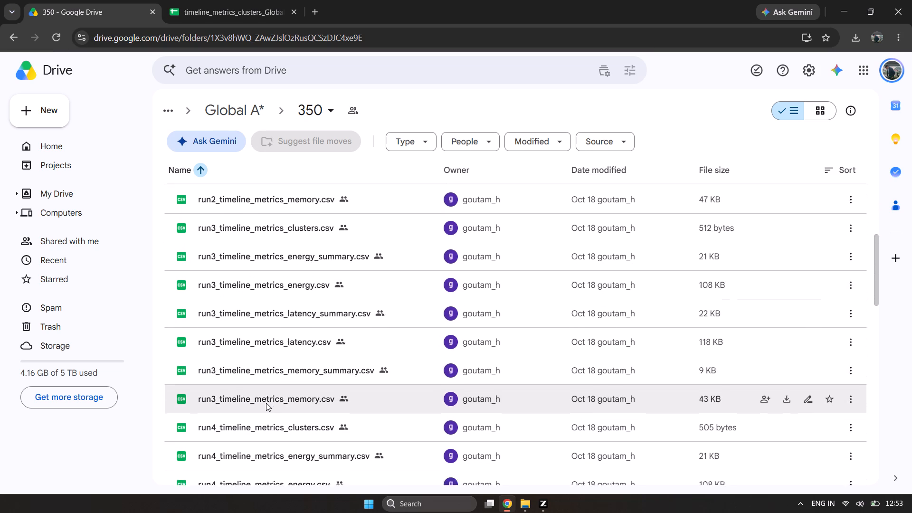
{"action": "scroll", "coordinate": [266, 403], "scroll_direction": "down", "scroll_amount": 2}
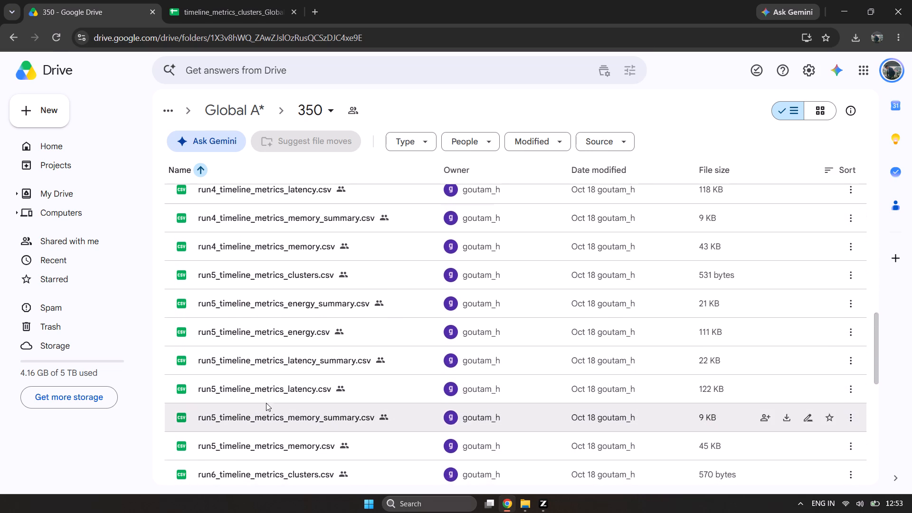
{"action": "scroll", "coordinate": [266, 403], "scroll_direction": "down", "scroll_amount": 1}
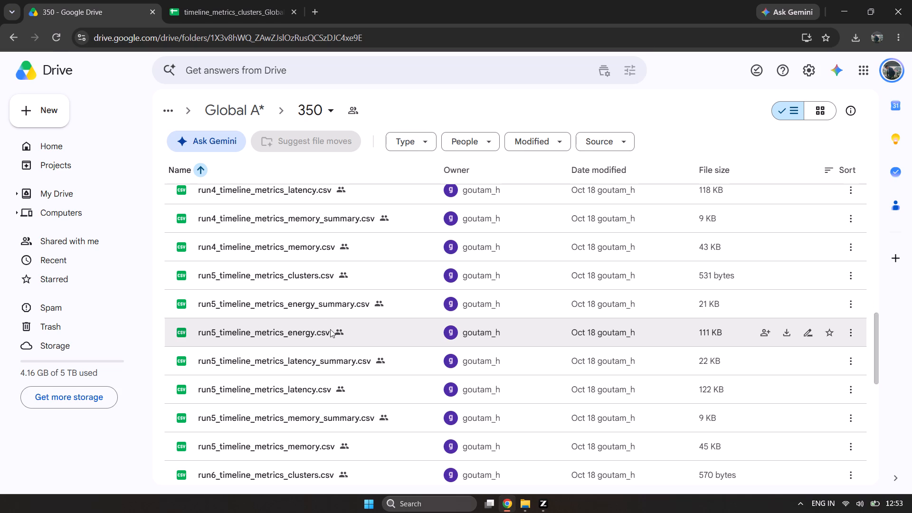
{"action": "double_click", "coordinate": [304, 285]}
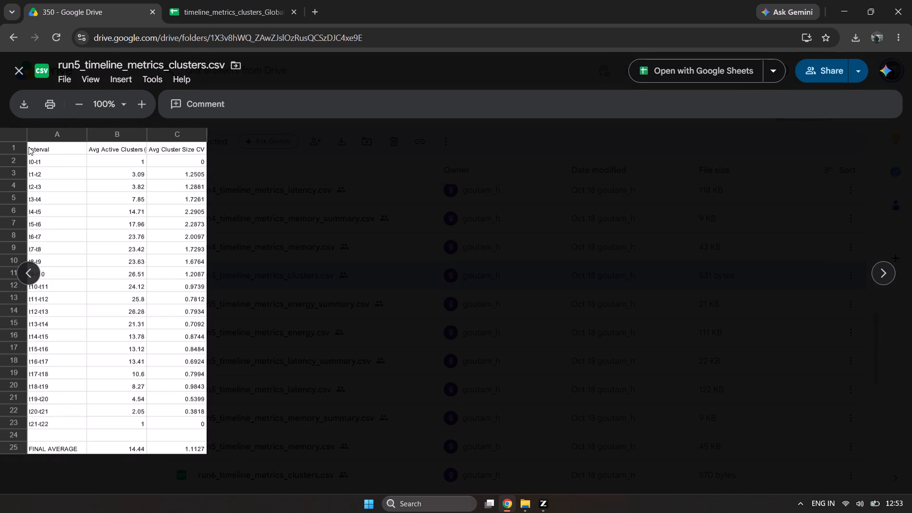
{"action": "left_click_drag", "start_coordinate": [29, 147], "coordinate": [216, 451]}
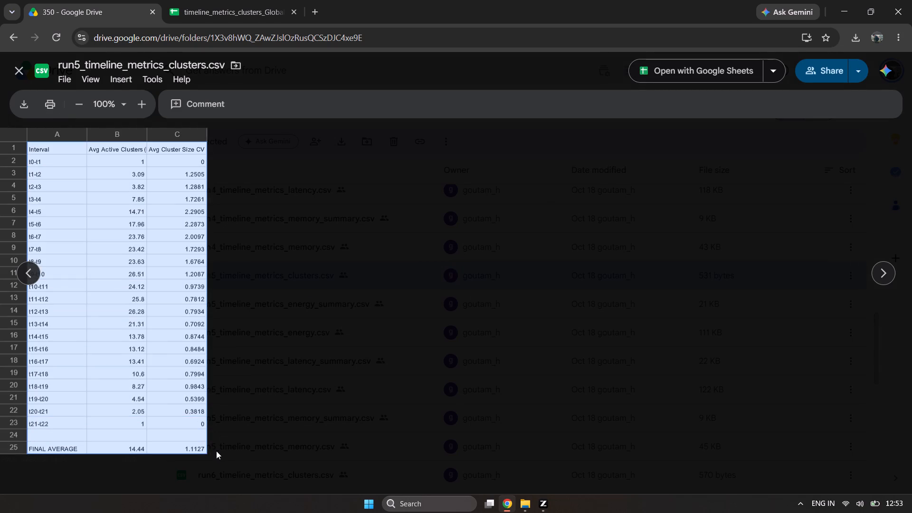
{"action": "key", "text": "ctrl+c"}
{"action": "left_click", "coordinate": [239, 2]}
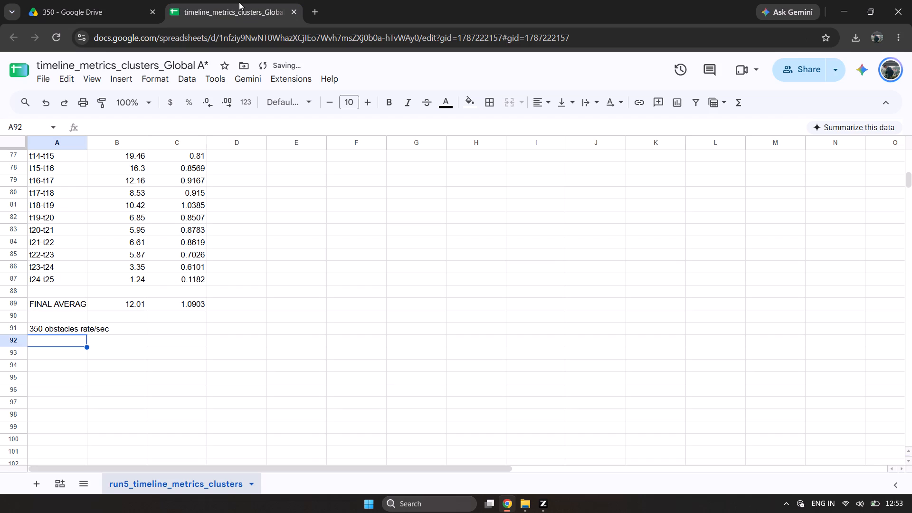
{"action": "key", "text": "ctrl+v"}
{"action": "left_click", "coordinate": [231, 311]}
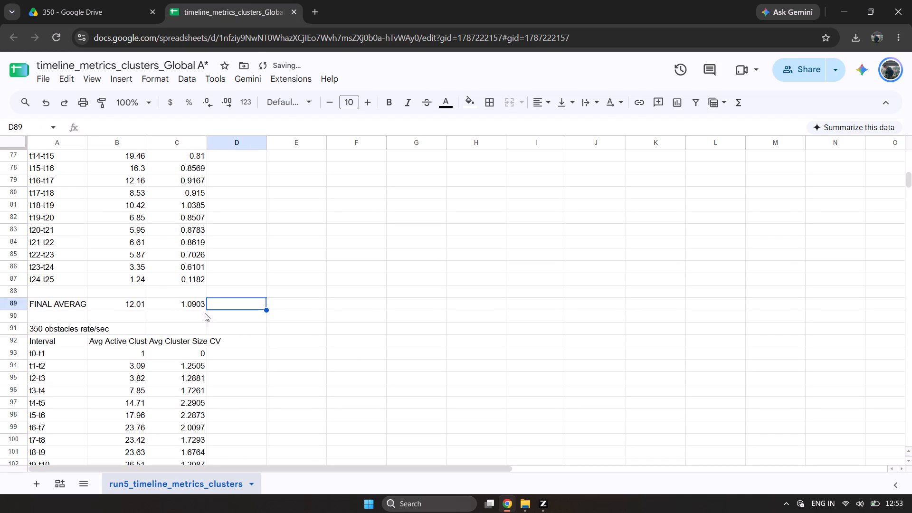
Copy the obstacles rate label from A91 into A118 below the final average row and change it to "400 obstacles rate/sec".
{"action": "left_click", "coordinate": [73, 330]}
{"action": "key", "text": "ctrl+c"}
{"action": "scroll", "coordinate": [73, 330], "scroll_direction": "down", "scroll_amount": 2}
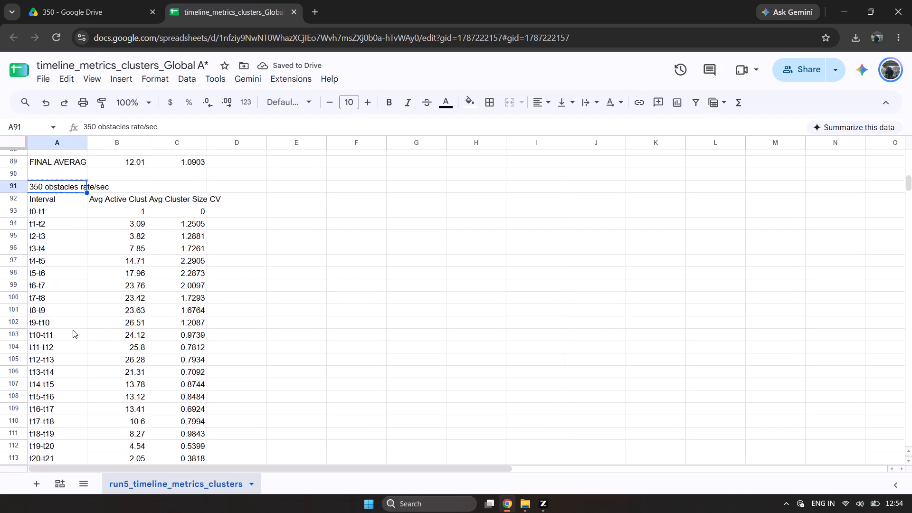
{"action": "scroll", "coordinate": [73, 330], "scroll_direction": "down", "scroll_amount": 2}
{"action": "left_click", "coordinate": [64, 318]}
{"action": "key", "text": "ctrl+v"}
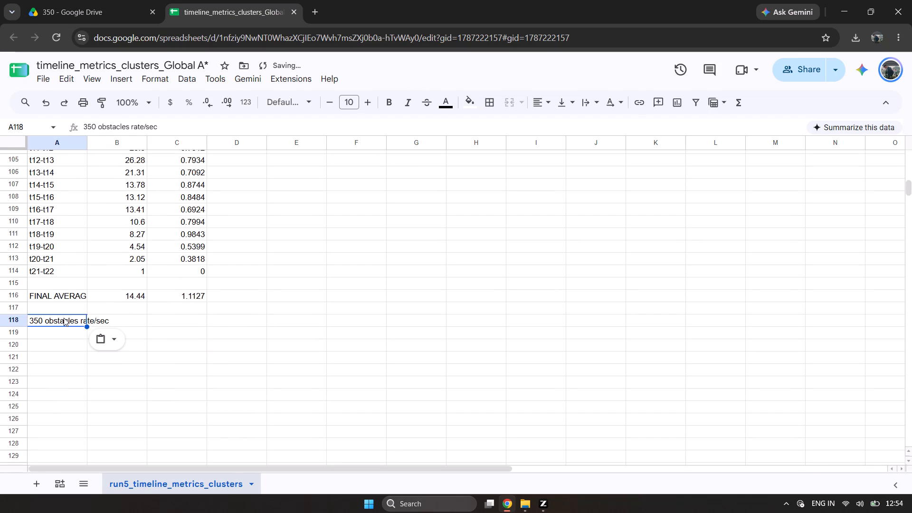
{"action": "left_click", "coordinate": [92, 125]}
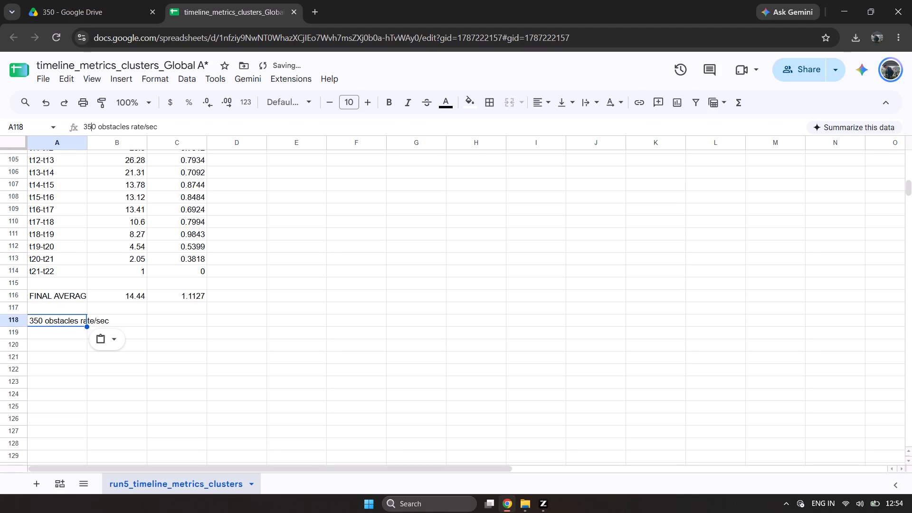
{"action": "key", "text": "BackSpace"}
{"action": "key", "text": "BackSpace"}
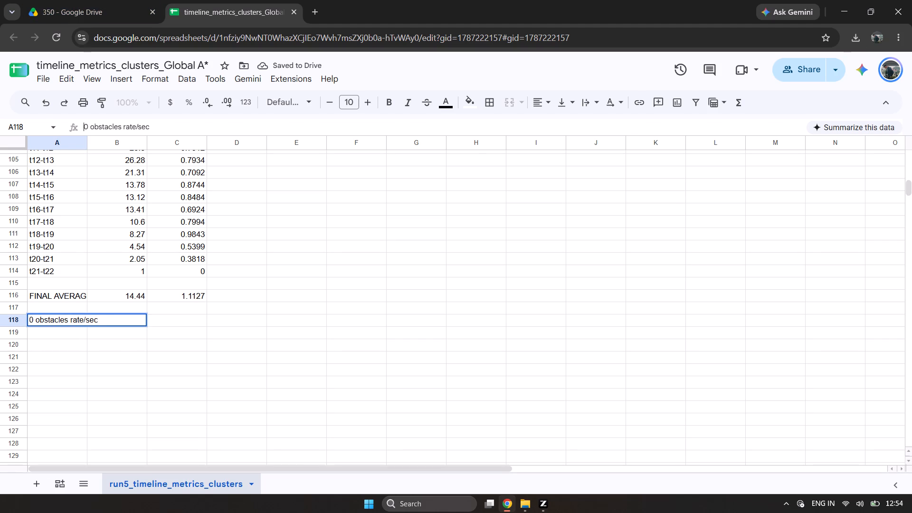
{"action": "key", "text": "4"}
{"action": "key", "text": "0"}
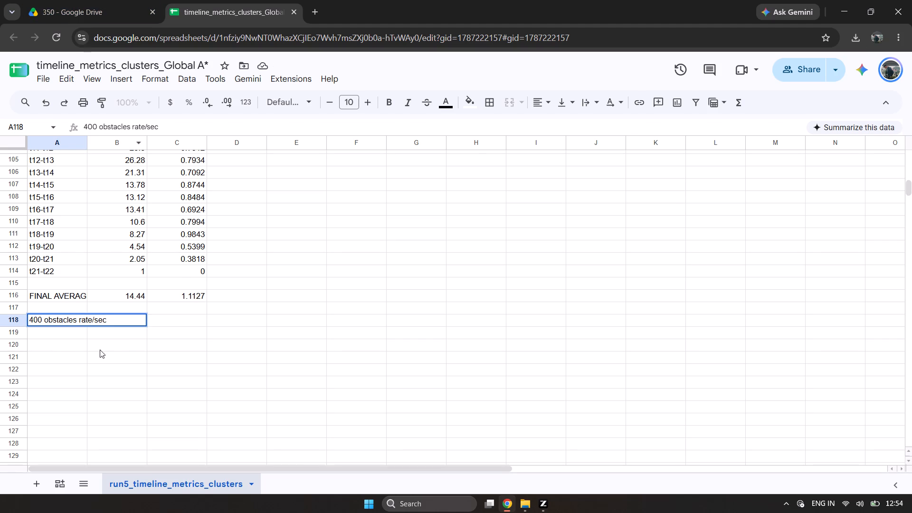
Copy the whole table from run5_timeline_metrics_clusters.csv in Google Drive's Global A* 400 folder into the clusters spreadsheet at cell A119.
{"action": "left_click", "coordinate": [51, 334]}
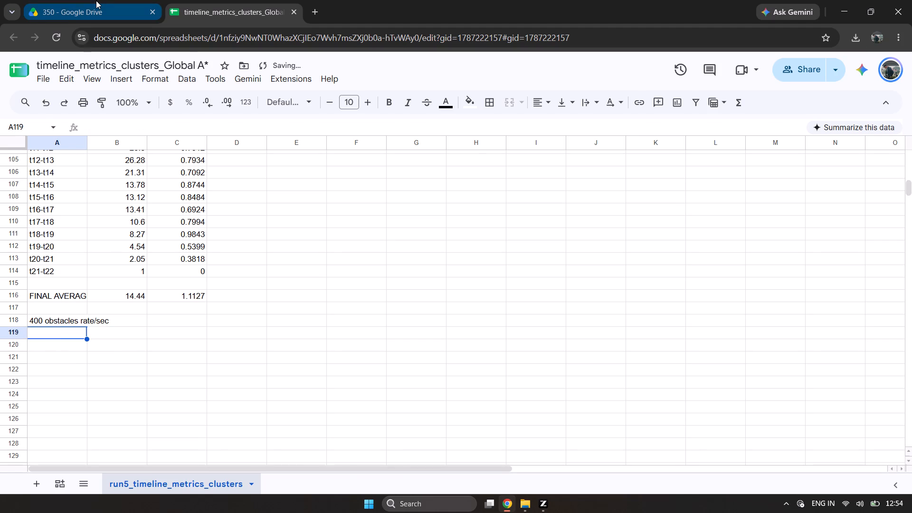
{"action": "left_click", "coordinate": [96, 0]}
{"action": "left_click", "coordinate": [22, 66]}
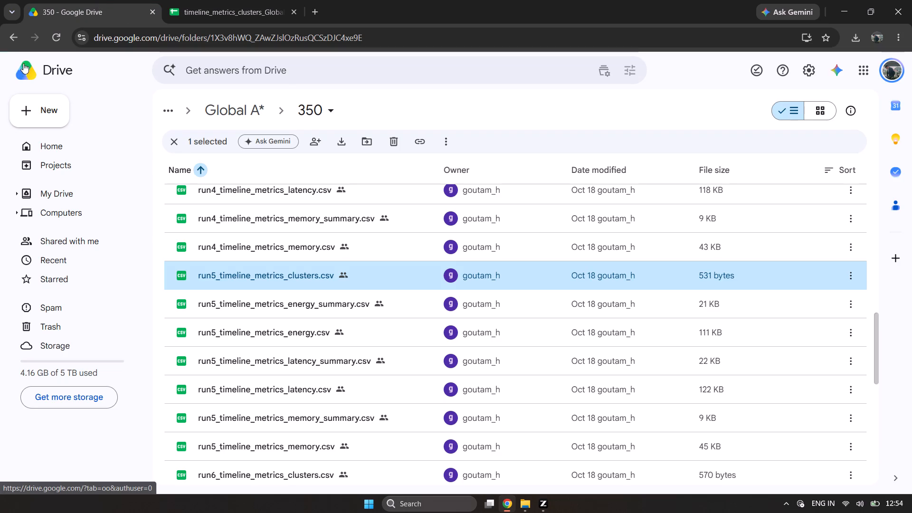
{"action": "left_click", "coordinate": [7, 39]}
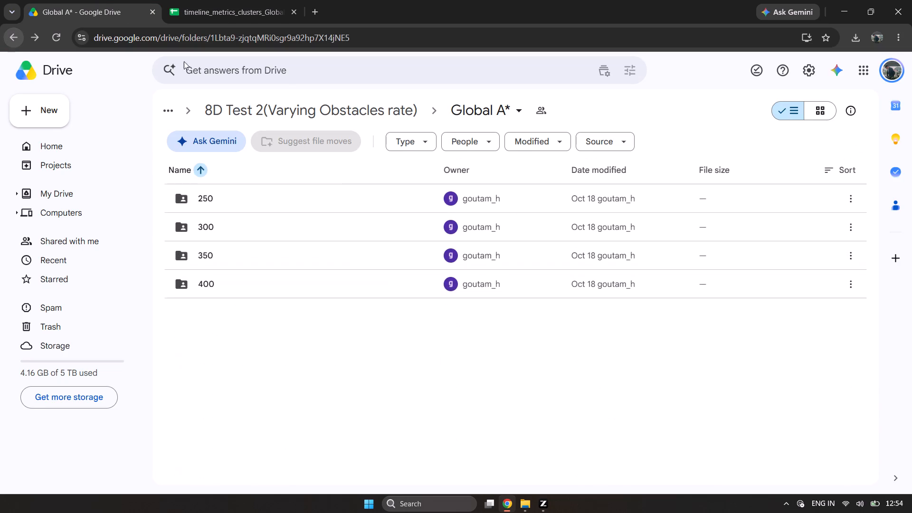
{"action": "double_click", "coordinate": [262, 282]}
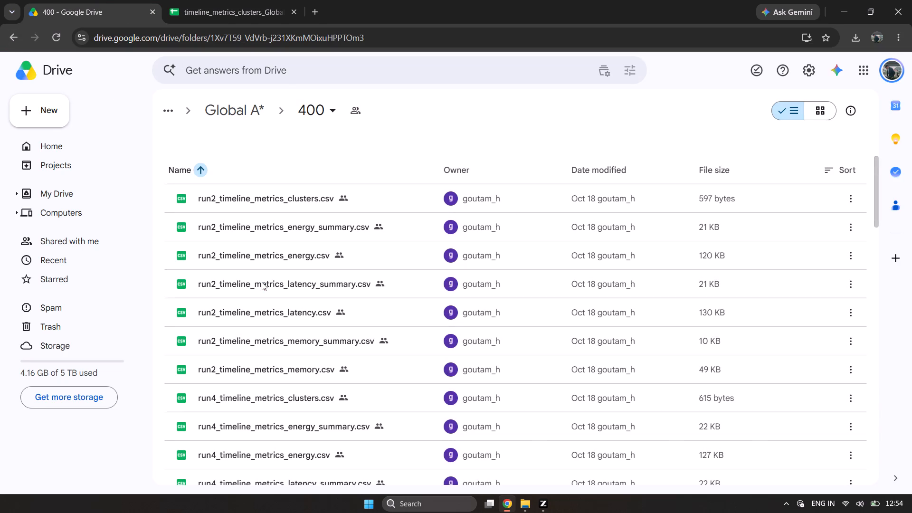
{"action": "scroll", "coordinate": [276, 355], "scroll_direction": "down", "scroll_amount": 6}
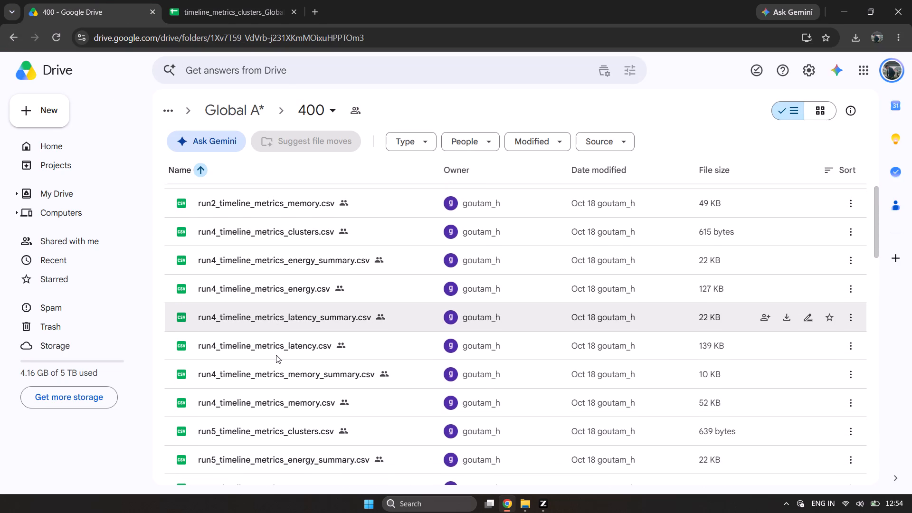
{"action": "scroll", "coordinate": [276, 355], "scroll_direction": "down", "scroll_amount": 1}
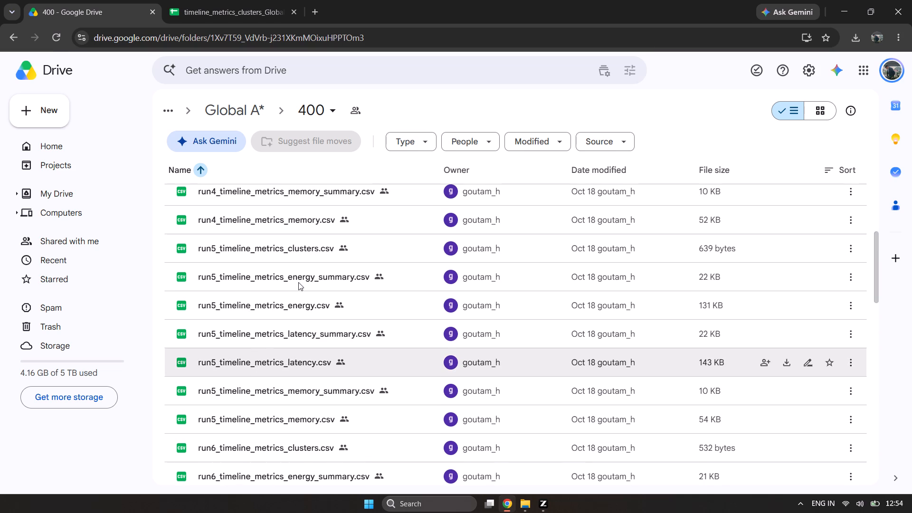
{"action": "double_click", "coordinate": [282, 243]}
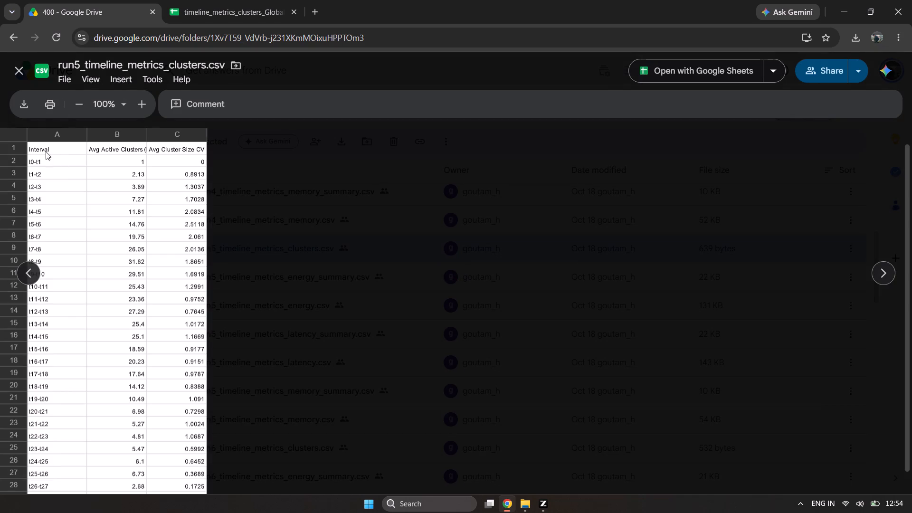
{"action": "left_click_drag", "start_coordinate": [40, 150], "coordinate": [179, 484]}
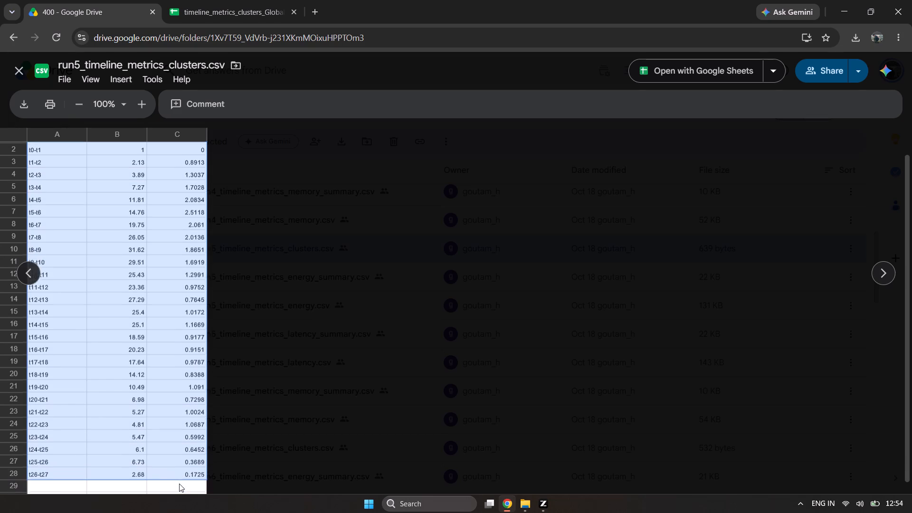
{"action": "left_click_drag", "start_coordinate": [179, 484], "coordinate": [200, 512]}
{"action": "key", "text": "ctrl+c"}
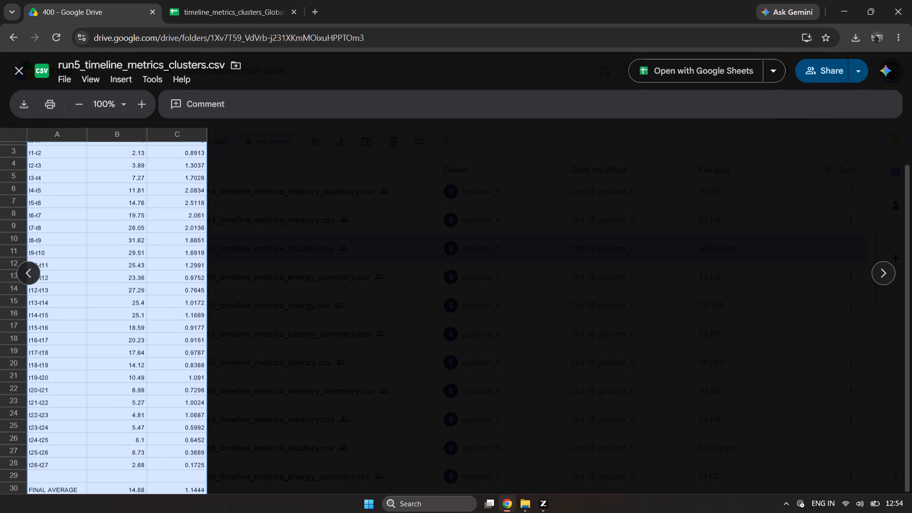
{"action": "left_click", "coordinate": [228, 0]}
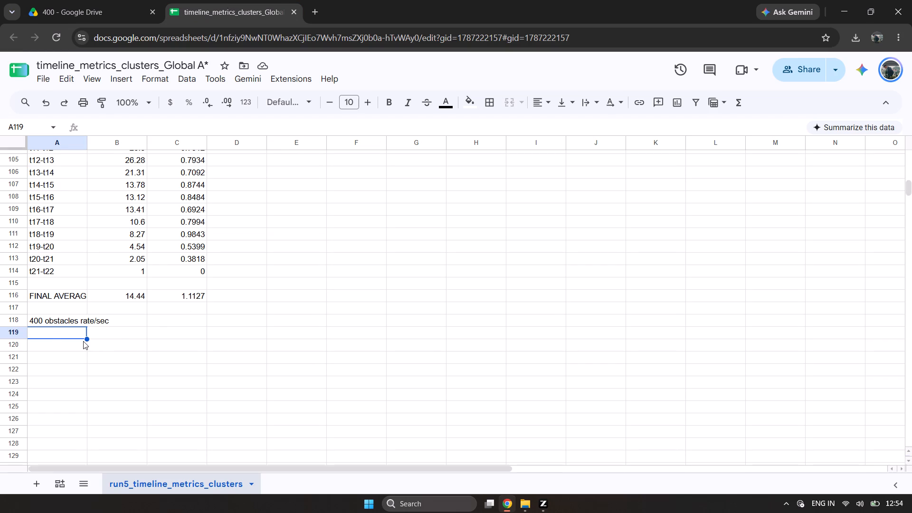
{"action": "key", "text": "ctrl+v"}
{"action": "left_click", "coordinate": [294, 305]}
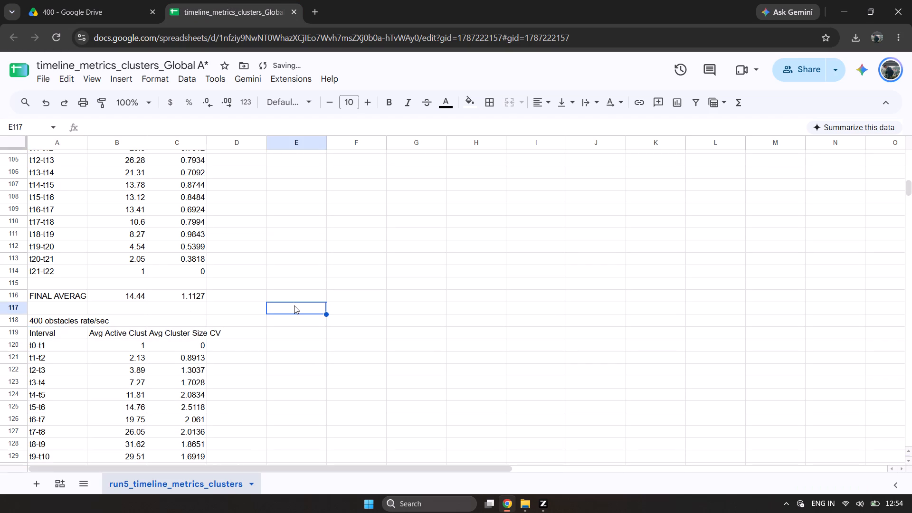
Download the clusters spreadsheet as a Microsoft Excel (.xlsx) file.
{"action": "left_click", "coordinate": [43, 72]}
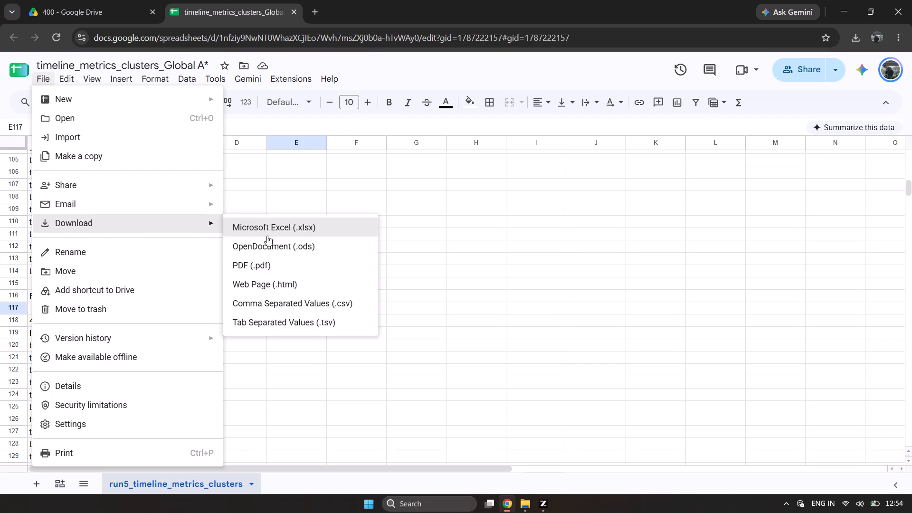
{"action": "left_click", "coordinate": [270, 234]}
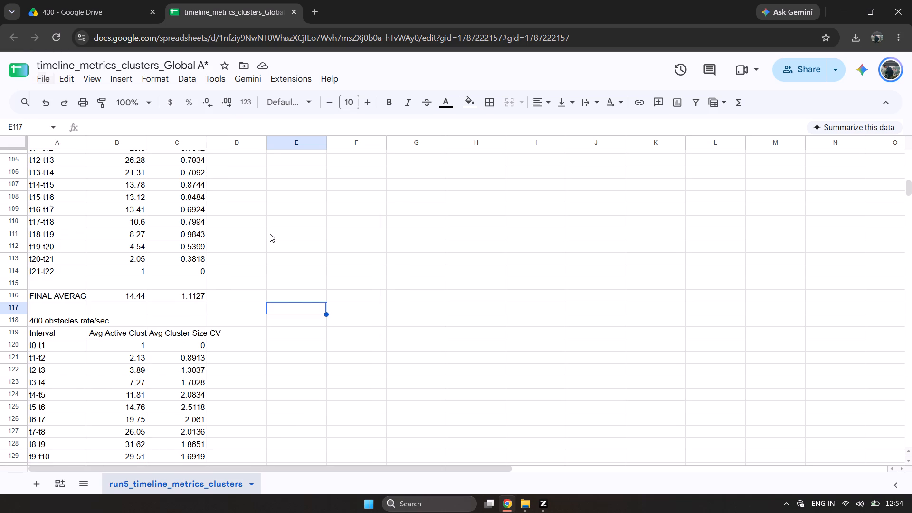
Move the timeline_metrics_clusters_Global A* spreadsheet into the Box plots folder of 8D Test 2(Varying Obstacles rate) and close the spreadsheet.
{"action": "left_click", "coordinate": [240, 66]}
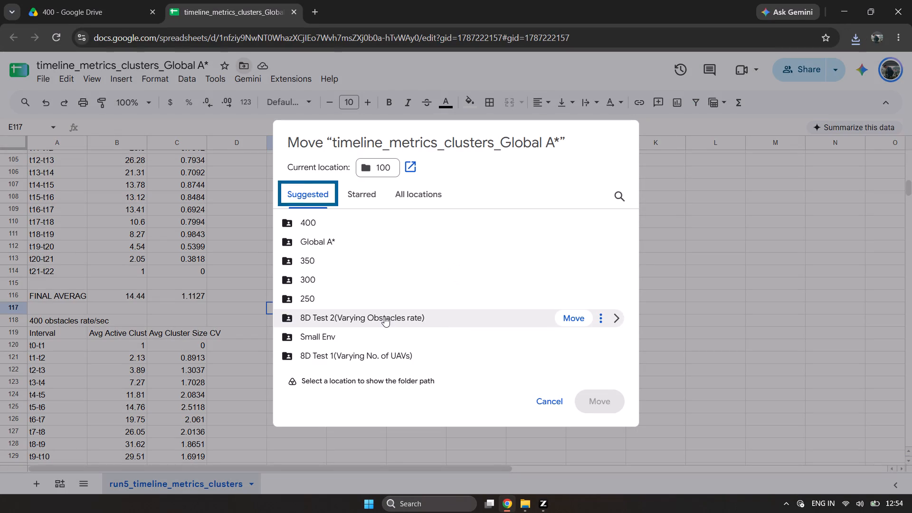
{"action": "double_click", "coordinate": [384, 316]}
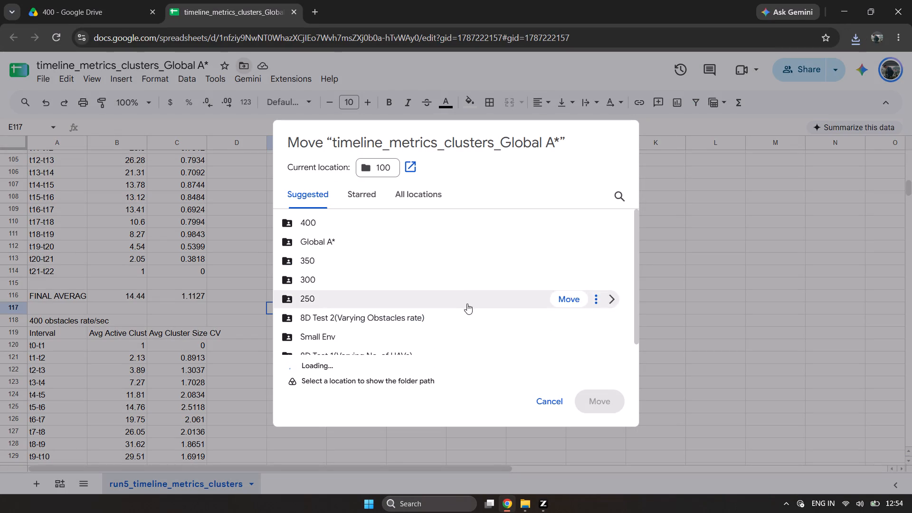
{"action": "double_click", "coordinate": [388, 316]}
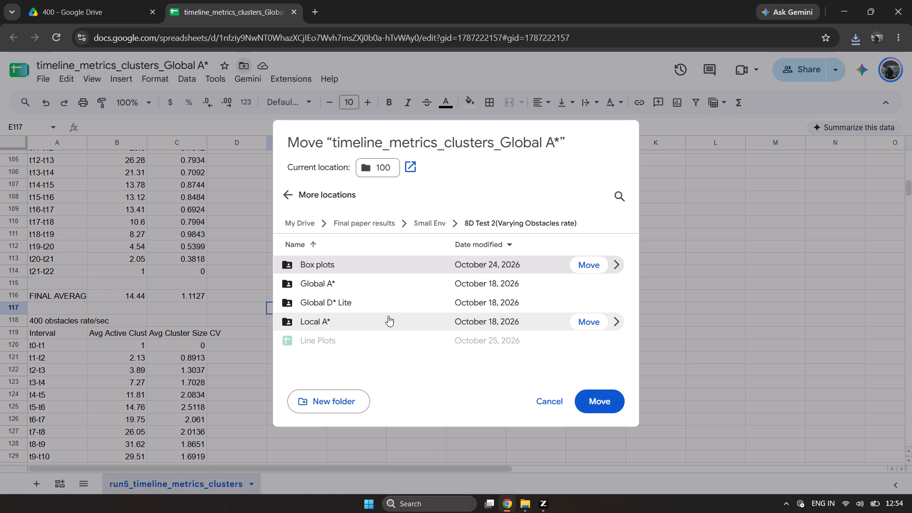
{"action": "left_click", "coordinate": [582, 261]}
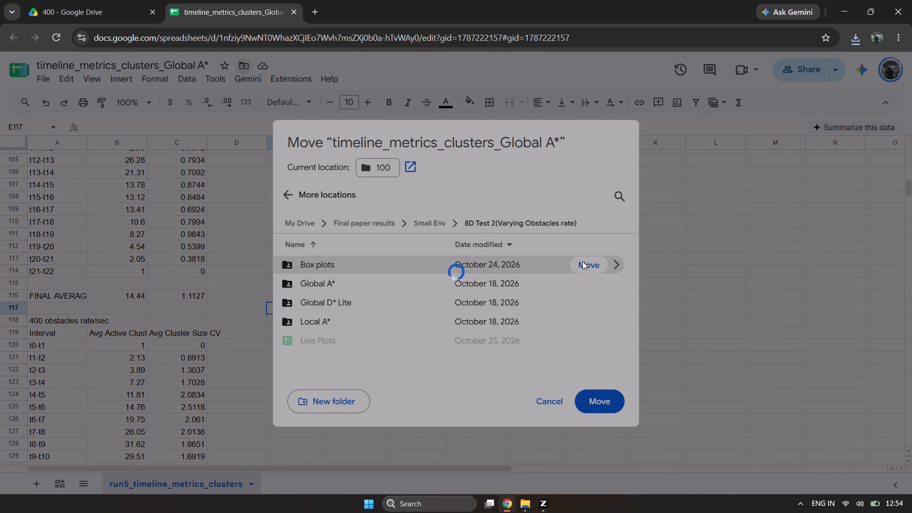
{"action": "left_click", "coordinate": [580, 314]}
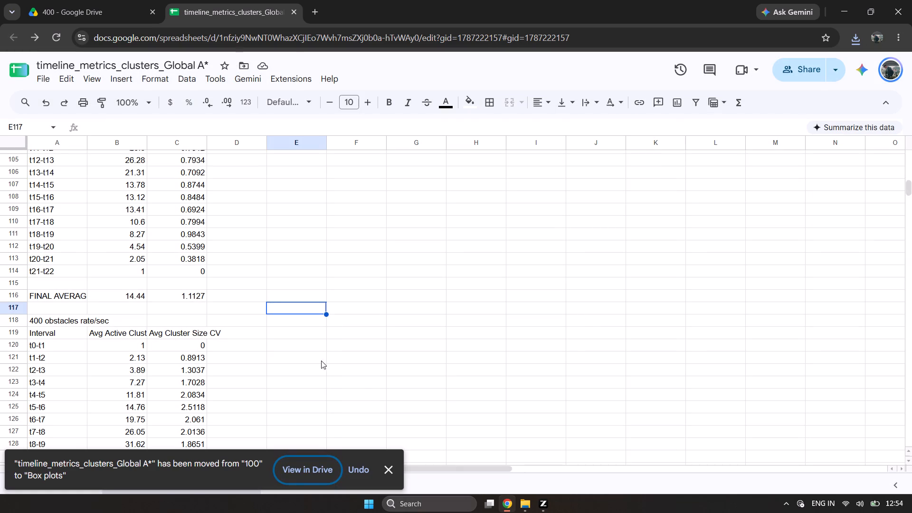
{"action": "left_click", "coordinate": [293, 13]}
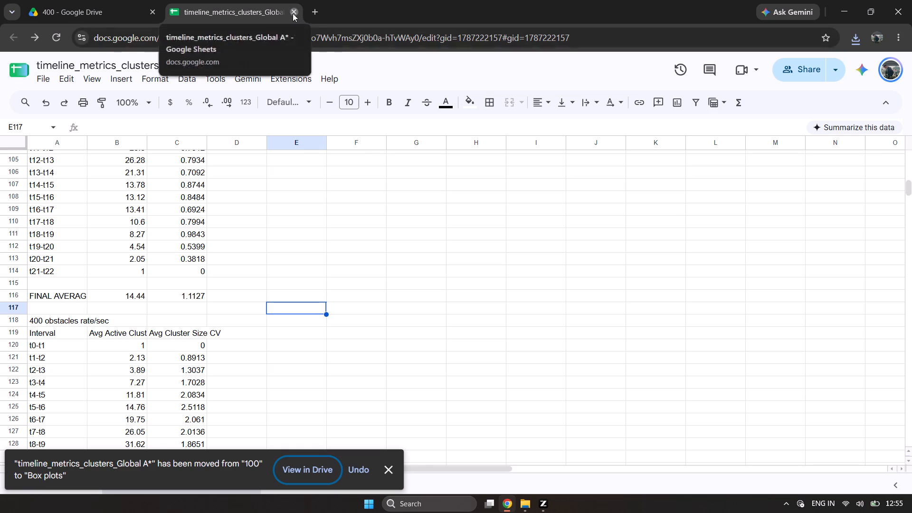
Check the contents of the Box plots folder in 8D Test 2(Varying Obstacles rate), returning to the parent folder when done.
{"action": "left_click", "coordinate": [12, 78]}
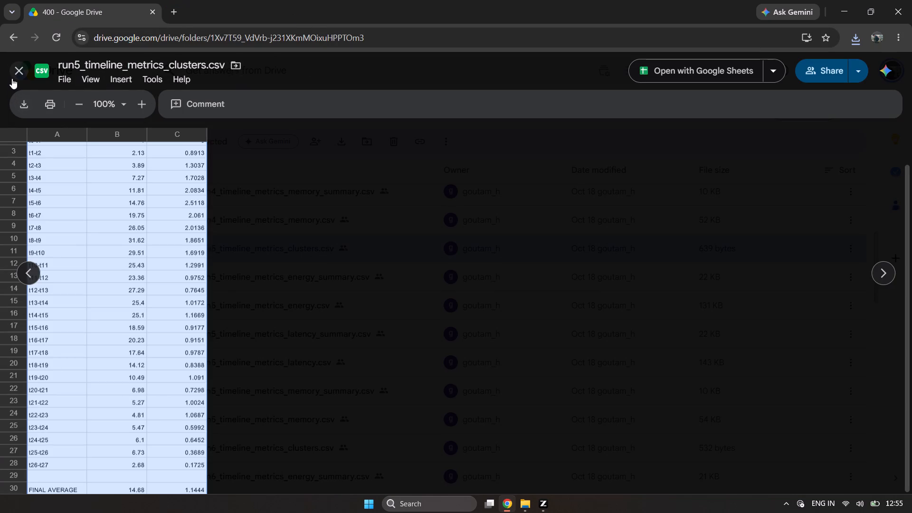
{"action": "left_click", "coordinate": [14, 35]}
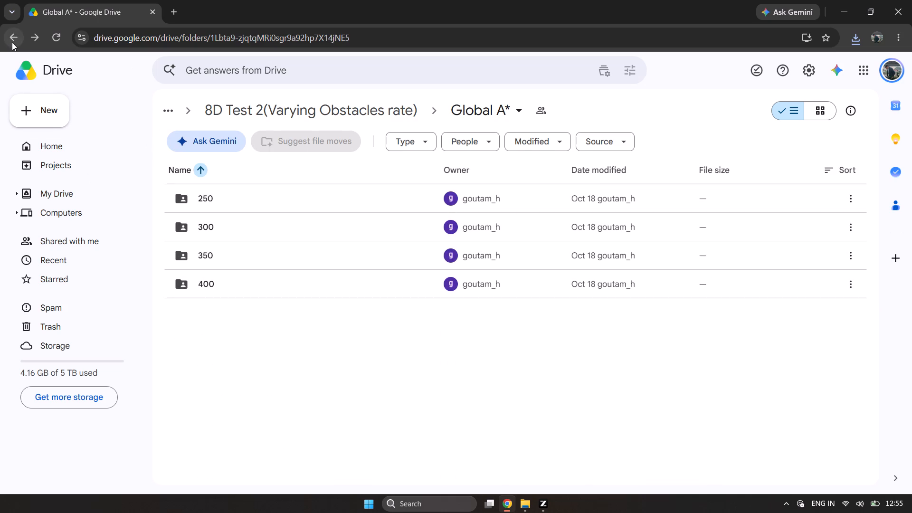
{"action": "left_click", "coordinate": [12, 42]}
{"action": "double_click", "coordinate": [212, 204]}
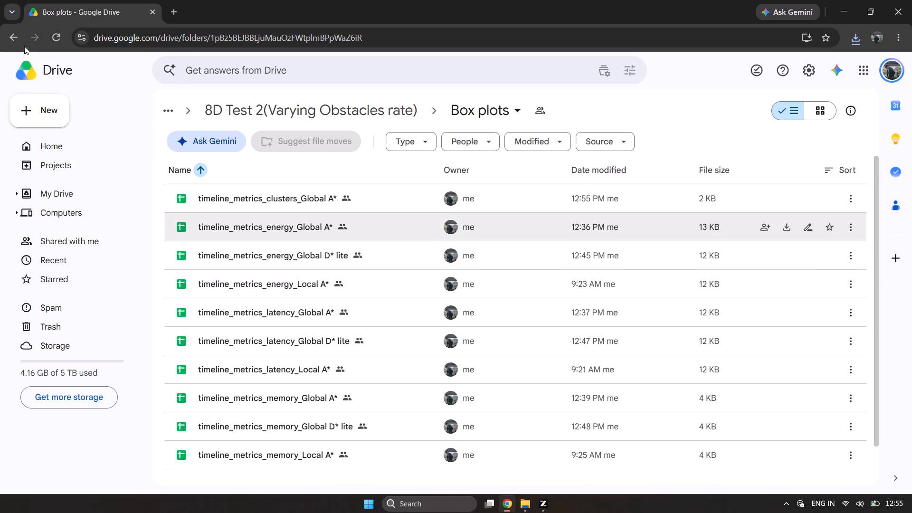
{"action": "left_click", "coordinate": [14, 32]}
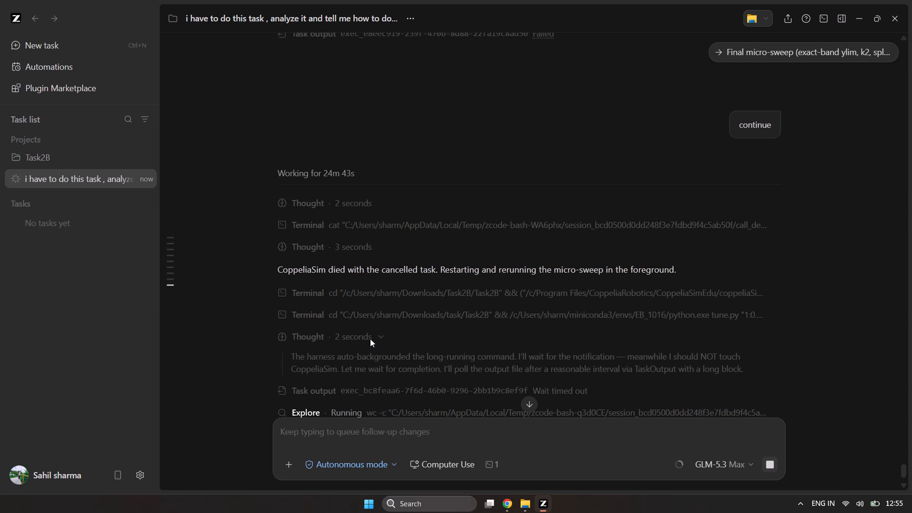
{"action": "scroll", "coordinate": [370, 339], "scroll_direction": "down", "scroll_amount": 1}
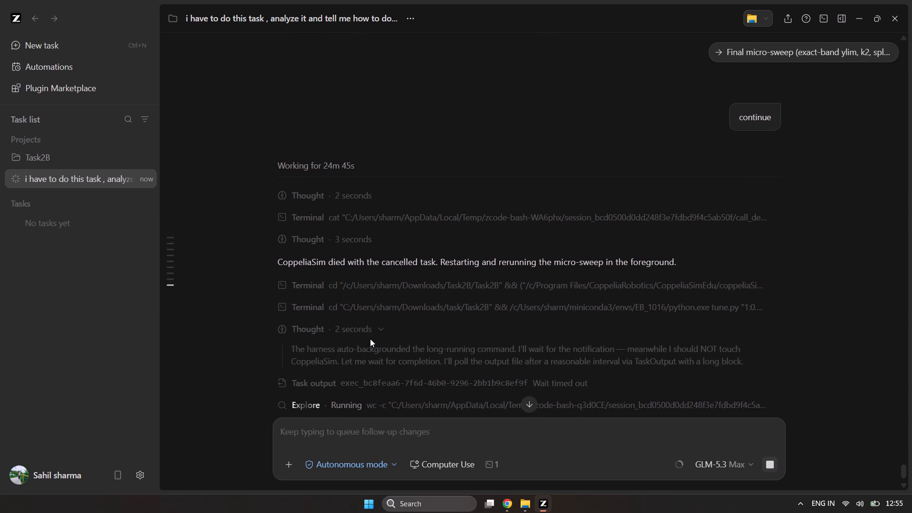
{"action": "scroll", "coordinate": [370, 339], "scroll_direction": "down", "scroll_amount": 1}
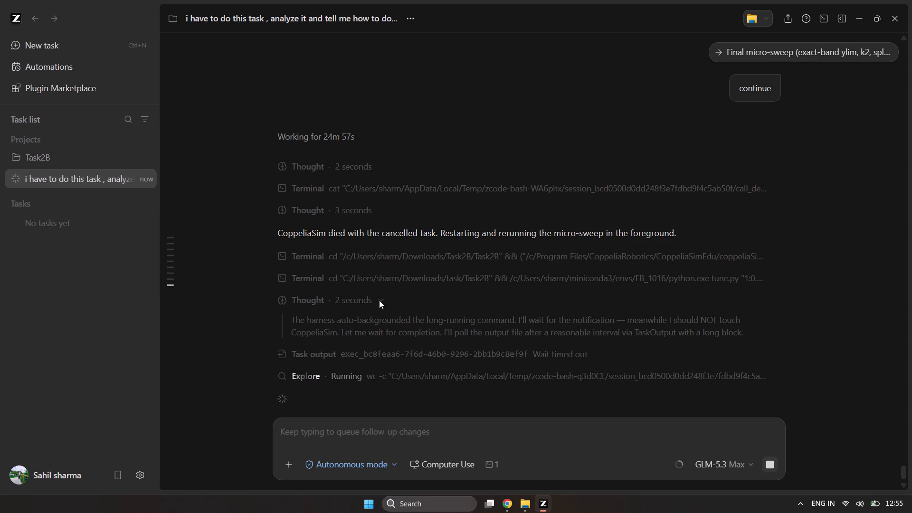
{"action": "left_click", "coordinate": [379, 300]}
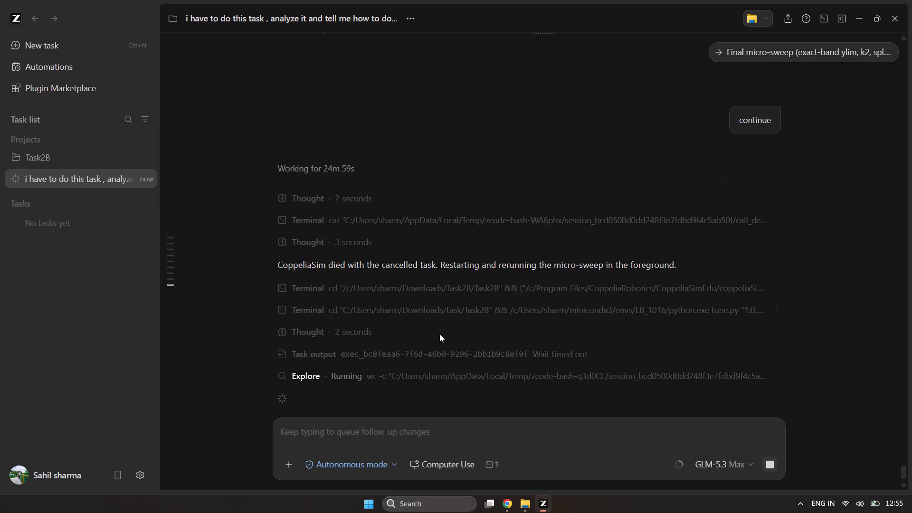
{"action": "left_click", "coordinate": [409, 351]}
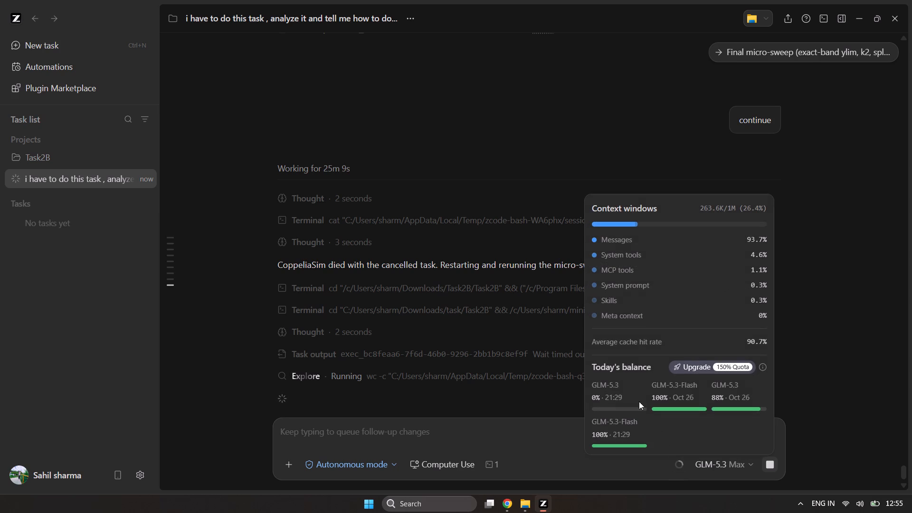
{"action": "left_click", "coordinate": [477, 431]}
{"action": "scroll", "coordinate": [477, 431], "scroll_direction": "down", "scroll_amount": 2}
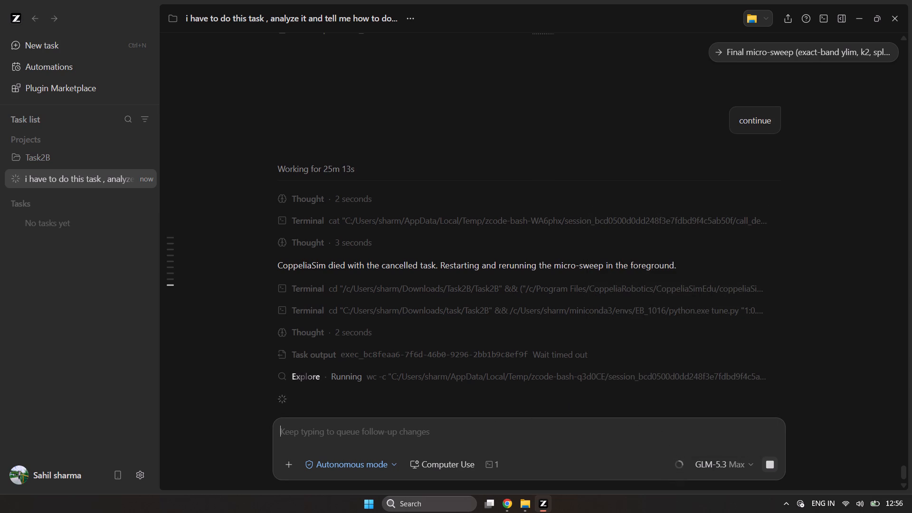
{"action": "scroll", "coordinate": [477, 431], "scroll_direction": "down", "scroll_amount": 1}
Switch to Google Drive in Chrome and open the 100 folder under Small Env, 8D Test 1(Varying No. of UAVs), Global D* Lite.
{"action": "left_click", "coordinate": [506, 502]}
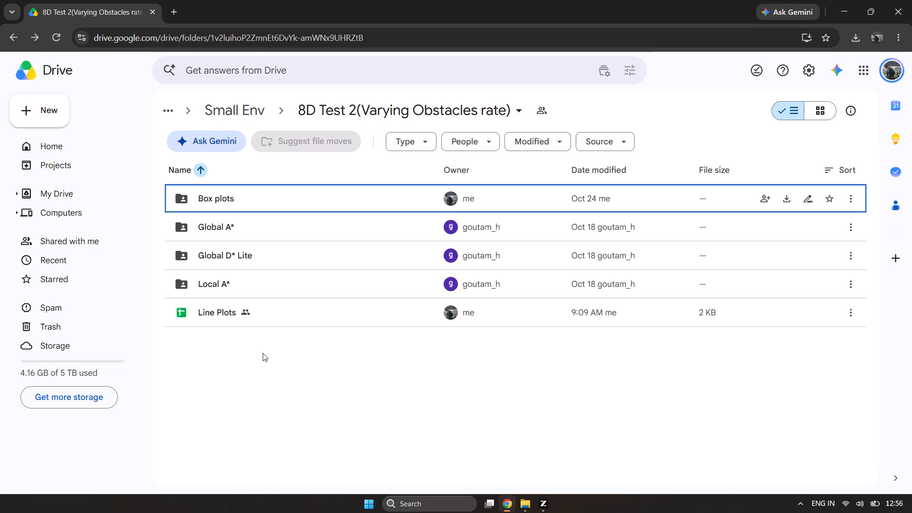
{"action": "left_click", "coordinate": [8, 36]}
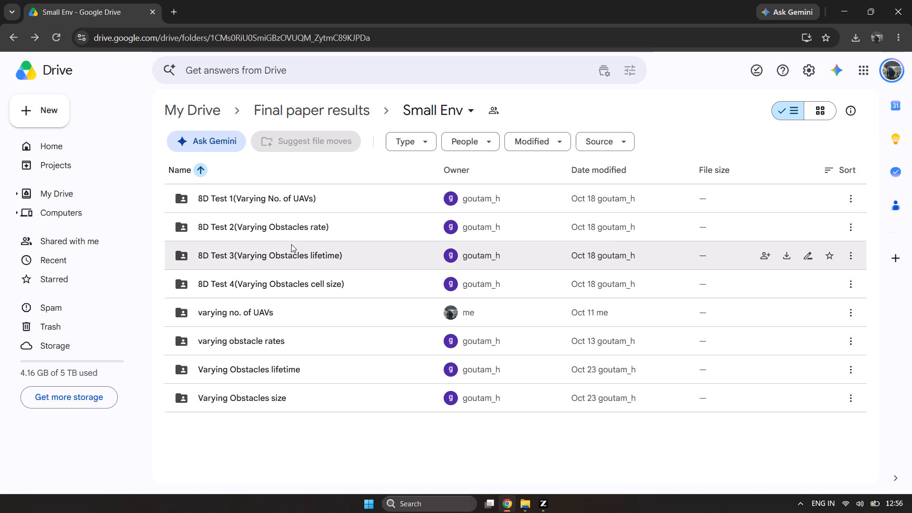
{"action": "double_click", "coordinate": [297, 232]}
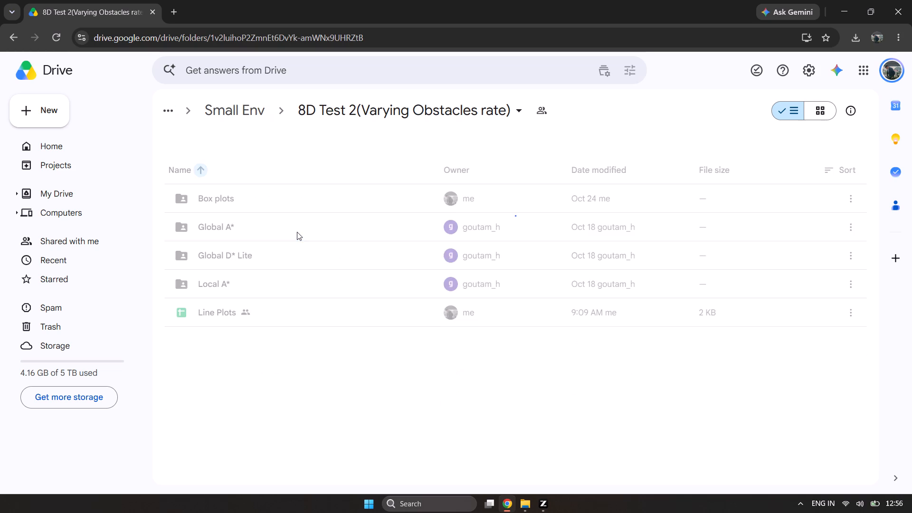
{"action": "left_click", "coordinate": [9, 33]}
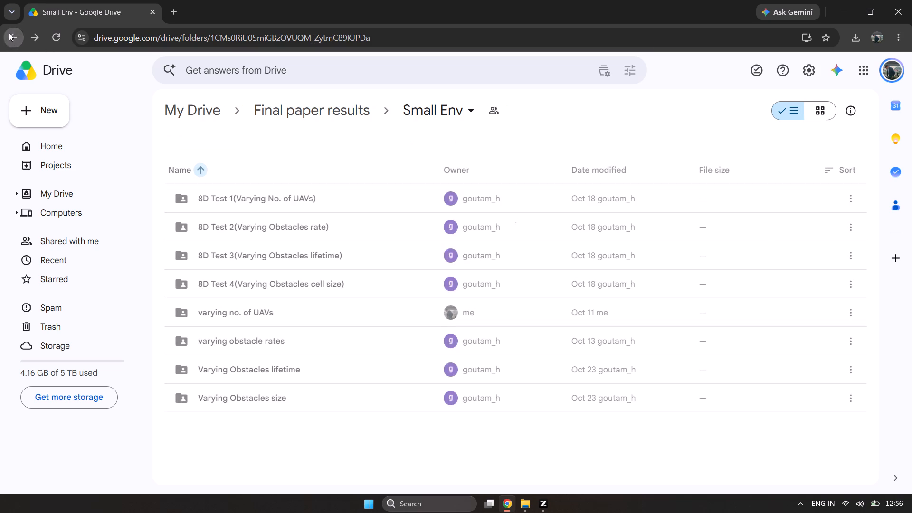
{"action": "left_click", "coordinate": [9, 33]}
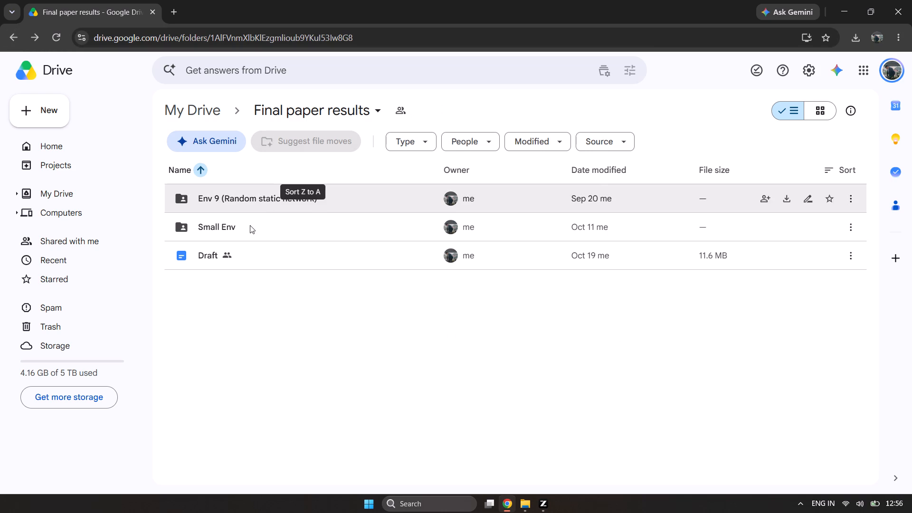
{"action": "double_click", "coordinate": [249, 226]}
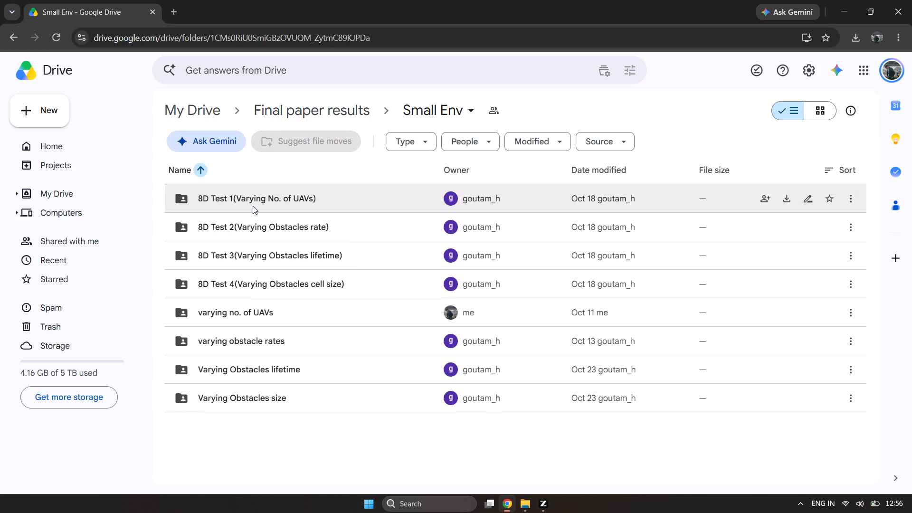
{"action": "double_click", "coordinate": [253, 206]}
{"action": "double_click", "coordinate": [260, 260]}
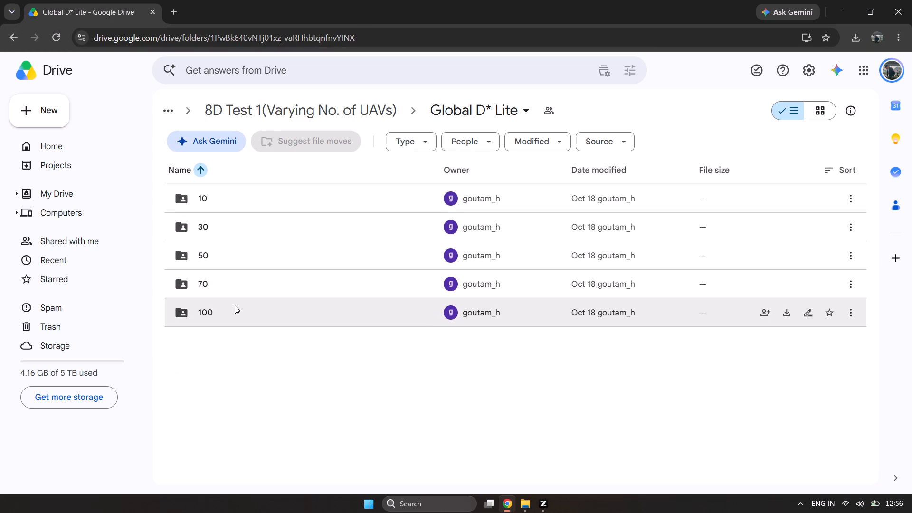
{"action": "double_click", "coordinate": [235, 305]}
Look through the run files in the 100 folder and examine simulation_metrics.csv, closing its preview when done.
{"action": "scroll", "coordinate": [250, 395], "scroll_direction": "down", "scroll_amount": 2}
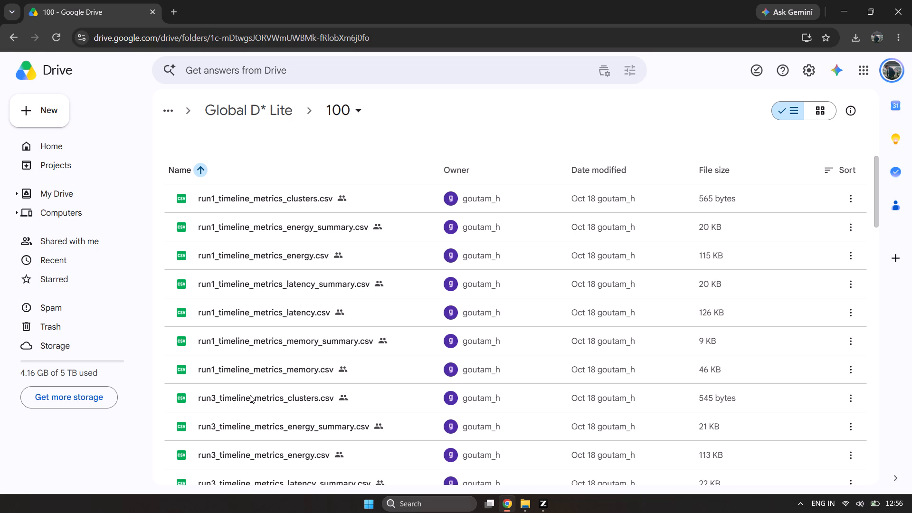
{"action": "scroll", "coordinate": [250, 395], "scroll_direction": "down", "scroll_amount": 6}
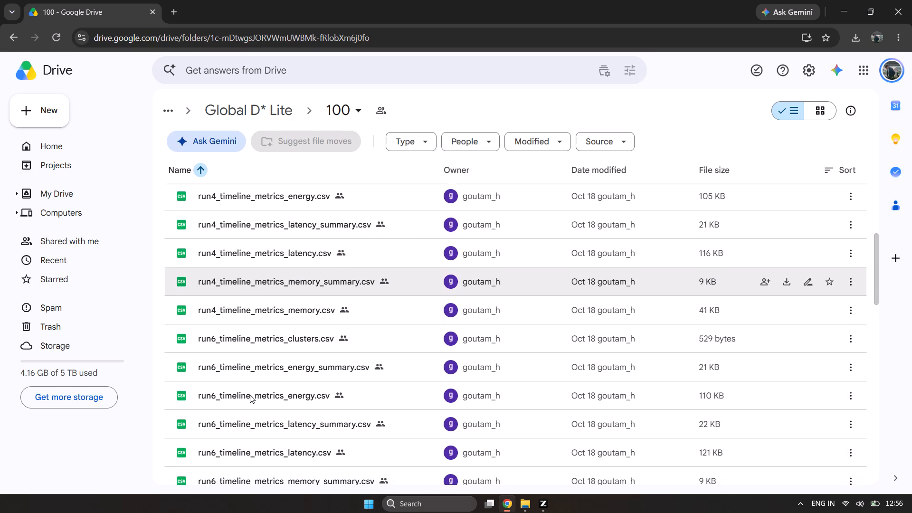
{"action": "scroll", "coordinate": [250, 395], "scroll_direction": "down", "scroll_amount": 1}
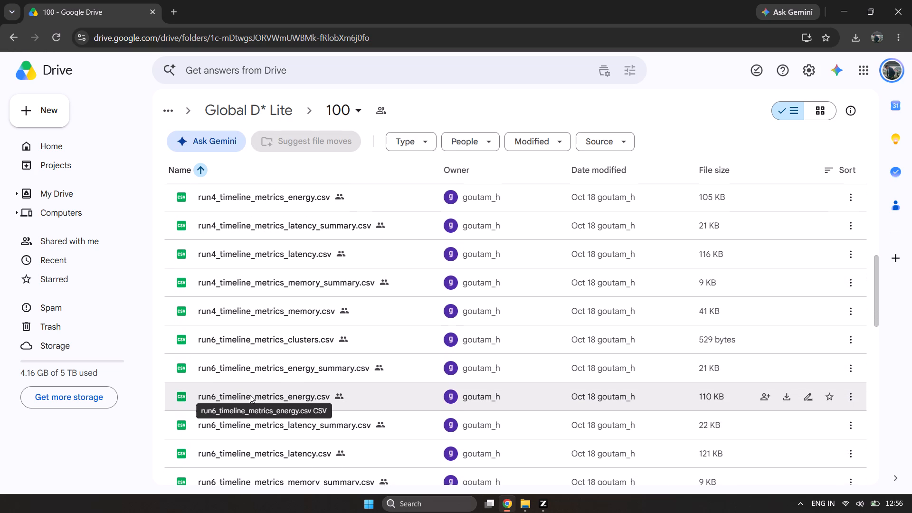
{"action": "scroll", "coordinate": [250, 395], "scroll_direction": "right", "scroll_amount": 1}
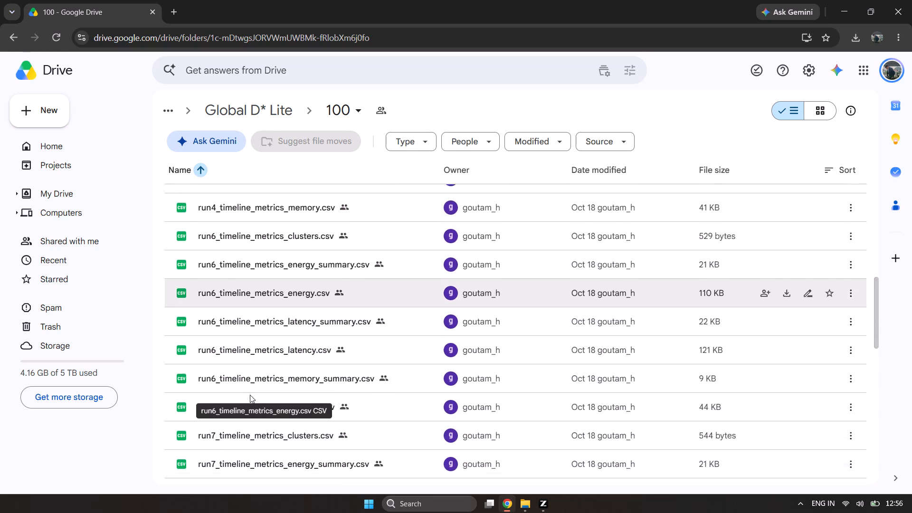
{"action": "scroll", "coordinate": [250, 395], "scroll_direction": "right", "scroll_amount": 1}
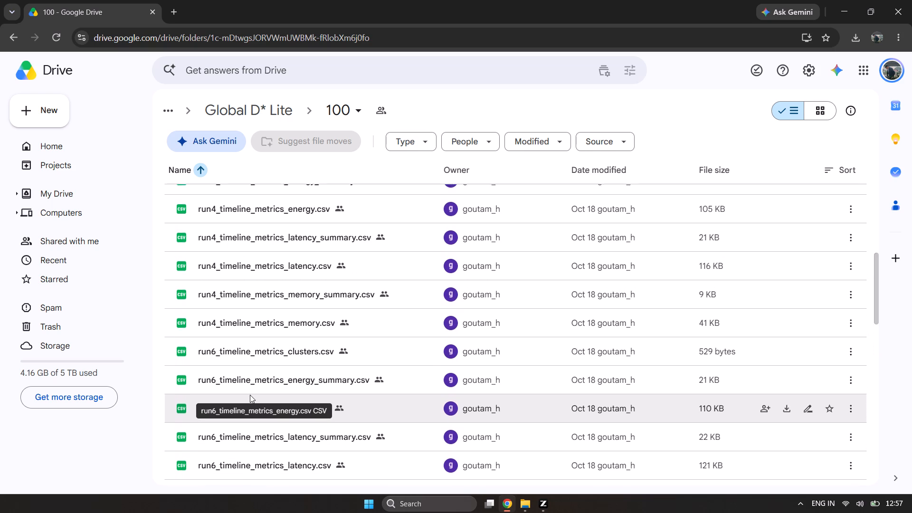
{"action": "scroll", "coordinate": [250, 395], "scroll_direction": "right", "scroll_amount": 1}
{"action": "scroll", "coordinate": [250, 395], "scroll_direction": "down", "scroll_amount": 8}
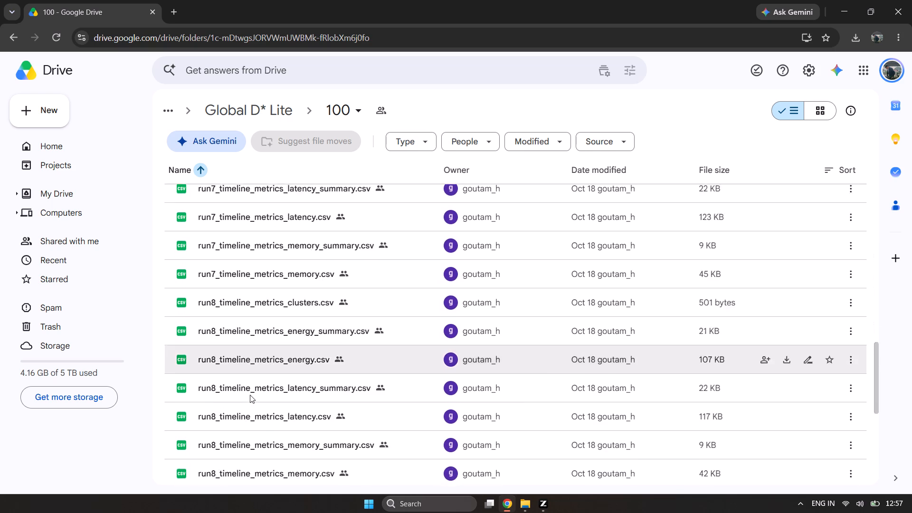
{"action": "scroll", "coordinate": [250, 395], "scroll_direction": "down", "scroll_amount": 16}
{"action": "scroll", "coordinate": [250, 395], "scroll_direction": "down", "scroll_amount": 15}
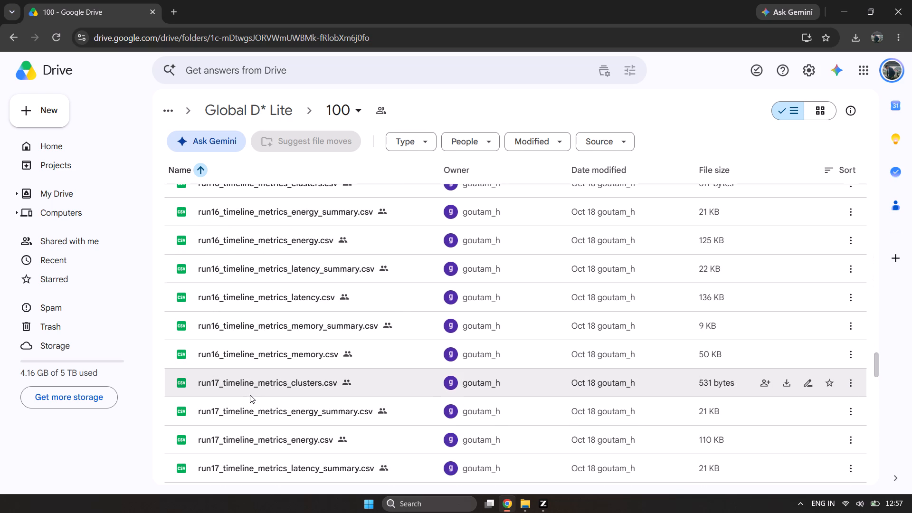
{"action": "scroll", "coordinate": [250, 395], "scroll_direction": "down", "scroll_amount": 12}
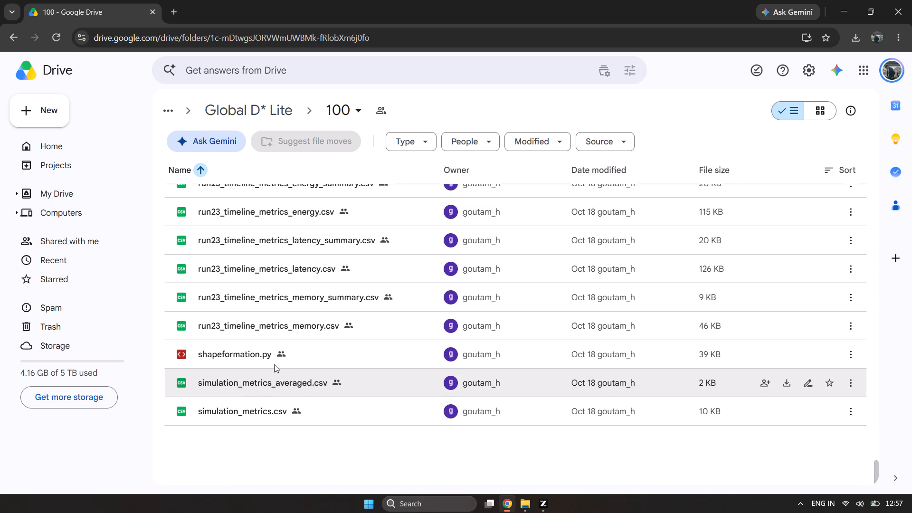
{"action": "double_click", "coordinate": [244, 423]}
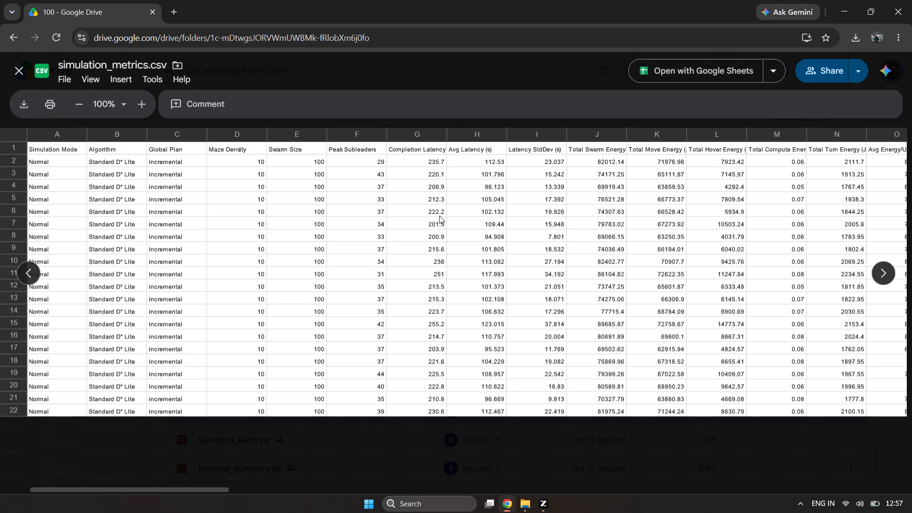
{"action": "left_click", "coordinate": [18, 72]}
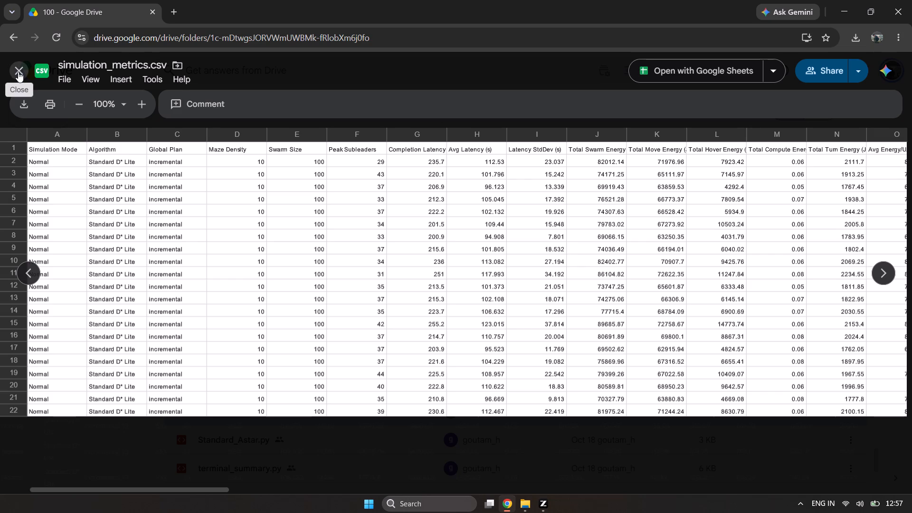
Open run6_timeline_metrics_clusters.csv from the 100 folder with Google Sheets.
{"action": "scroll", "coordinate": [317, 360], "scroll_direction": "up", "scroll_amount": 14}
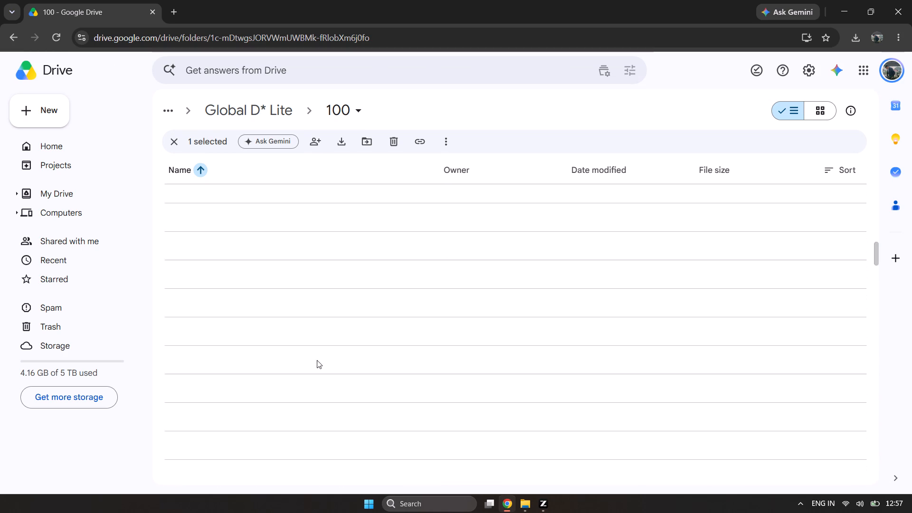
{"action": "scroll", "coordinate": [317, 360], "scroll_direction": "up", "scroll_amount": 6}
{"action": "scroll", "coordinate": [317, 360], "scroll_direction": "down", "scroll_amount": 6}
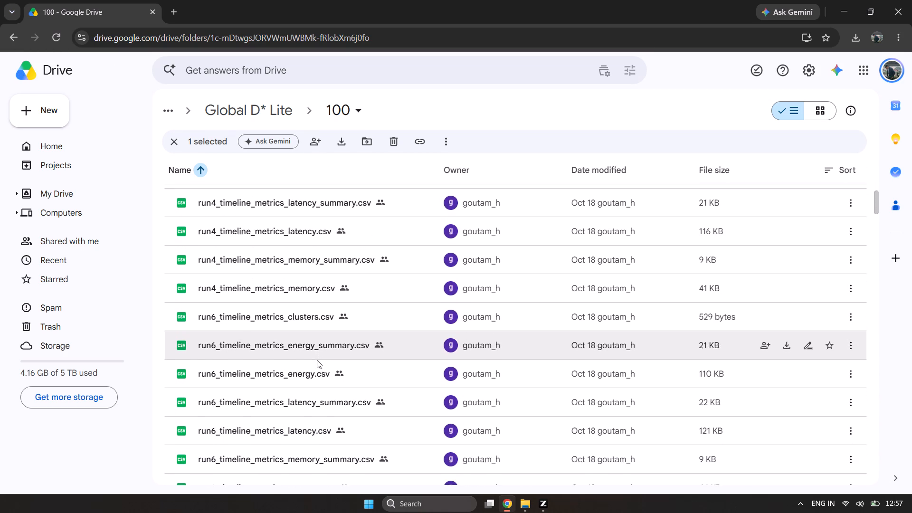
{"action": "double_click", "coordinate": [289, 309]}
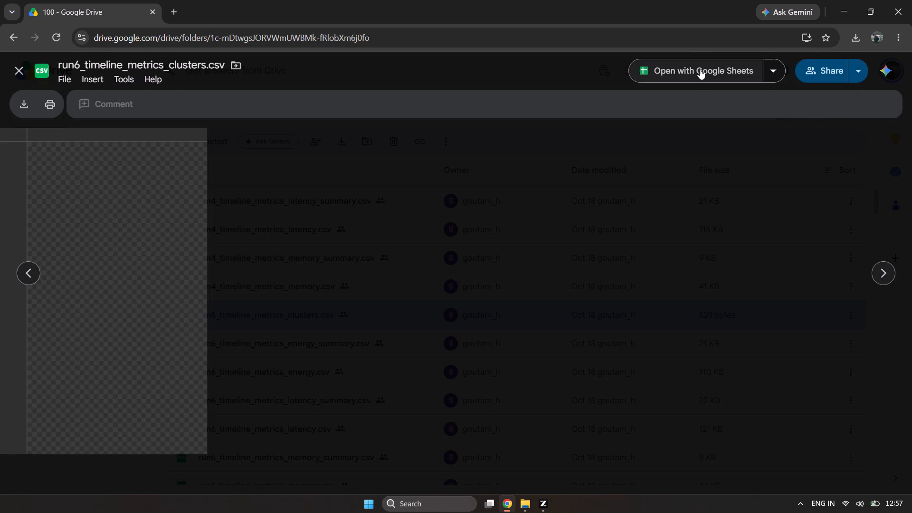
{"action": "left_click", "coordinate": [700, 69]}
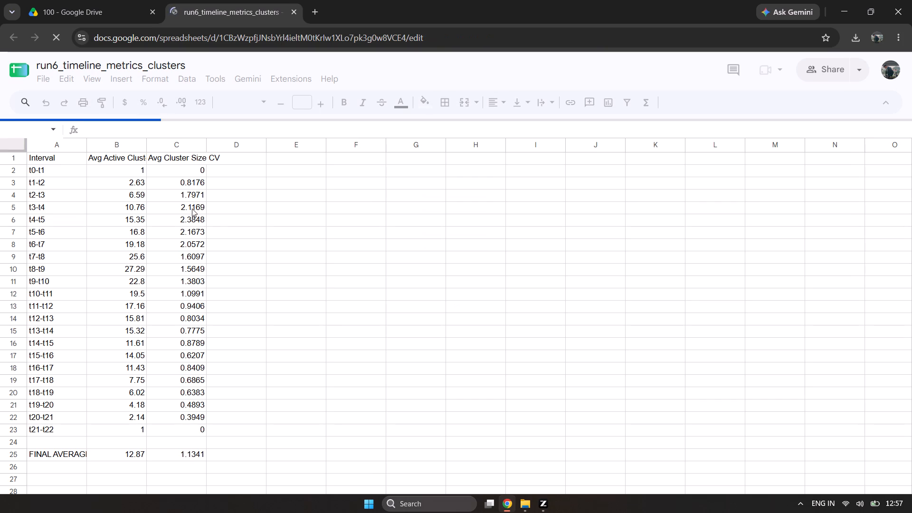
Insert three blank rows above the Interval header row of the run6 clusters sheet.
{"action": "right_click", "coordinate": [62, 158]}
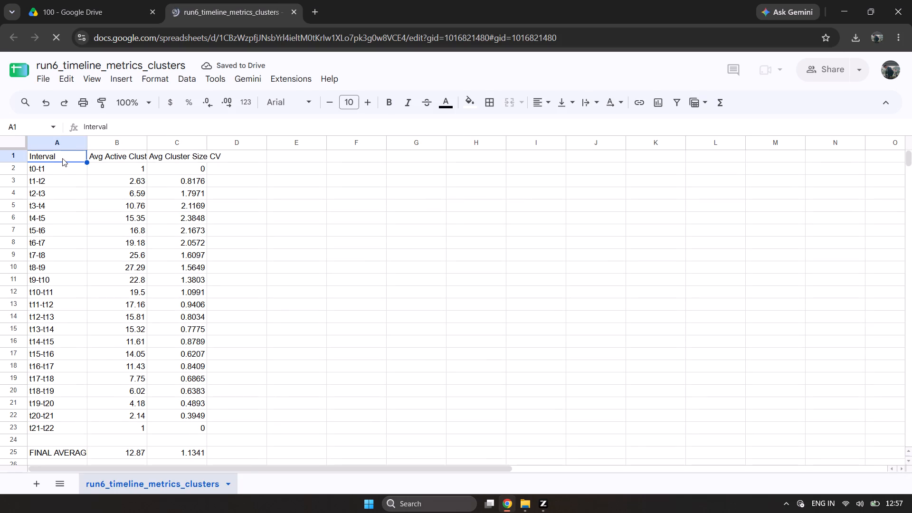
{"action": "left_click", "coordinate": [100, 236]}
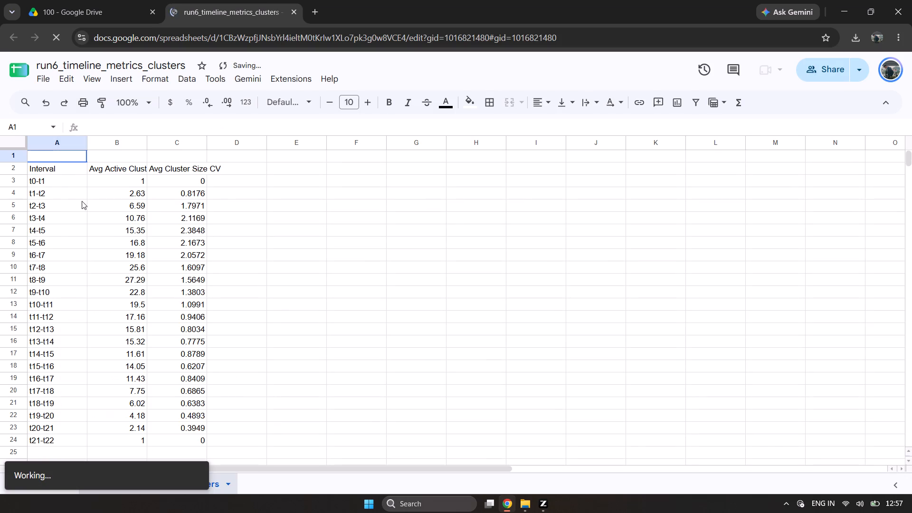
{"action": "left_click", "coordinate": [66, 166]}
{"action": "right_click", "coordinate": [66, 166]}
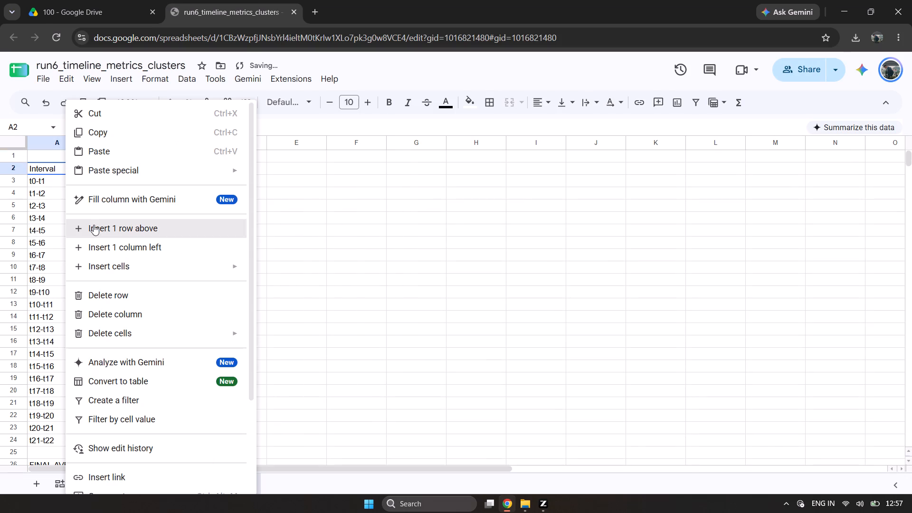
{"action": "left_click", "coordinate": [94, 225]}
{"action": "right_click", "coordinate": [71, 175]}
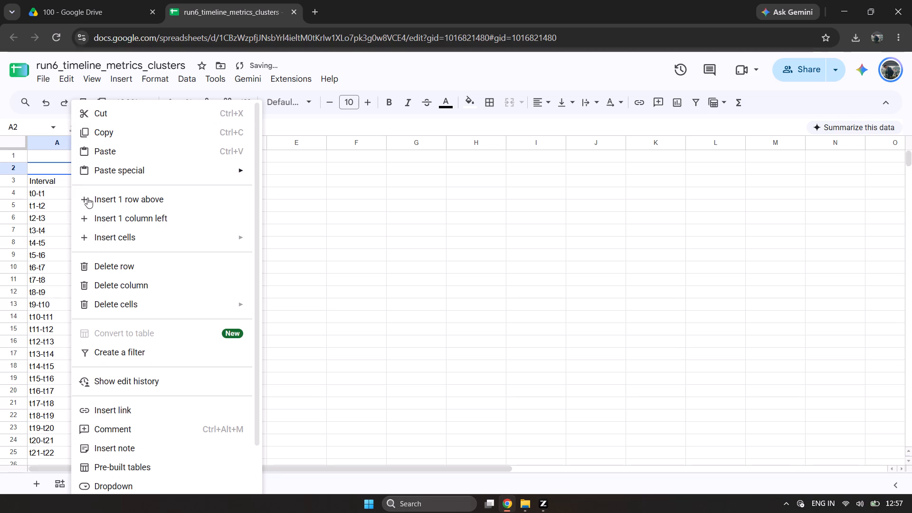
{"action": "left_click", "coordinate": [108, 204]}
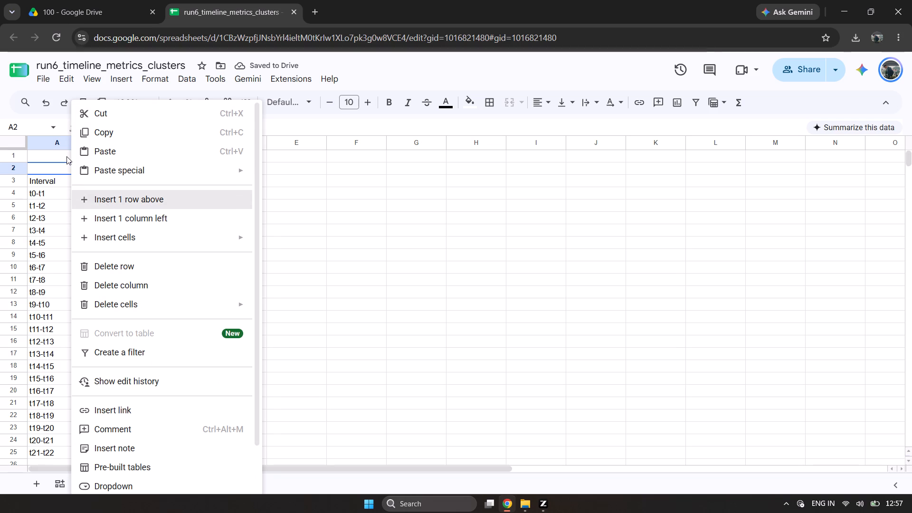
Label the clusters data with "Global D* lite" in cell A1 and "200 obstacles rate/sec" in cell A3.
{"action": "left_click", "coordinate": [66, 156]}
{"action": "key", "text": "shift+g"}
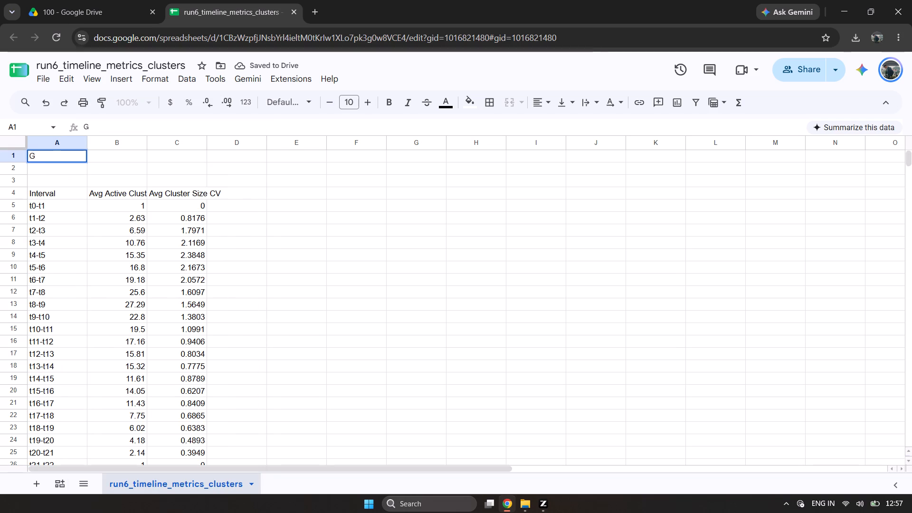
{"action": "type", "text": "lobal"}
{"action": "key", "text": "space"}
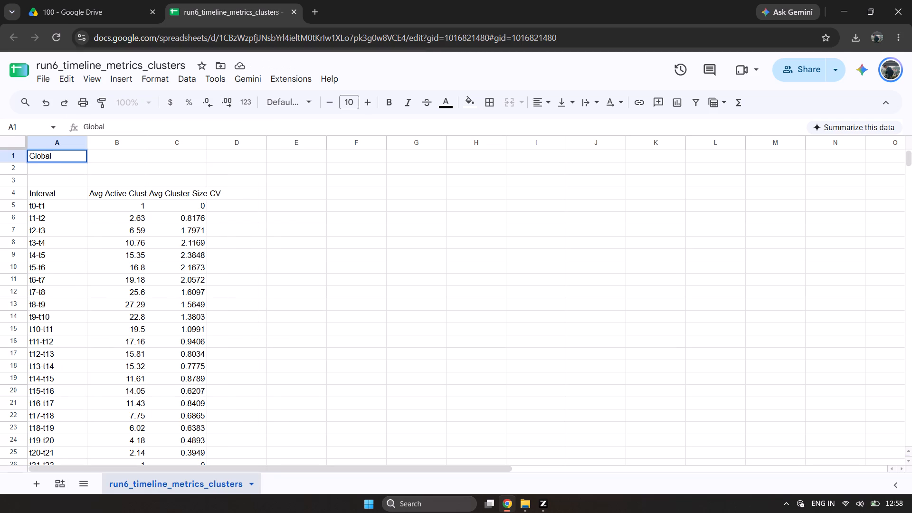
{"action": "key", "text": "shift+d"}
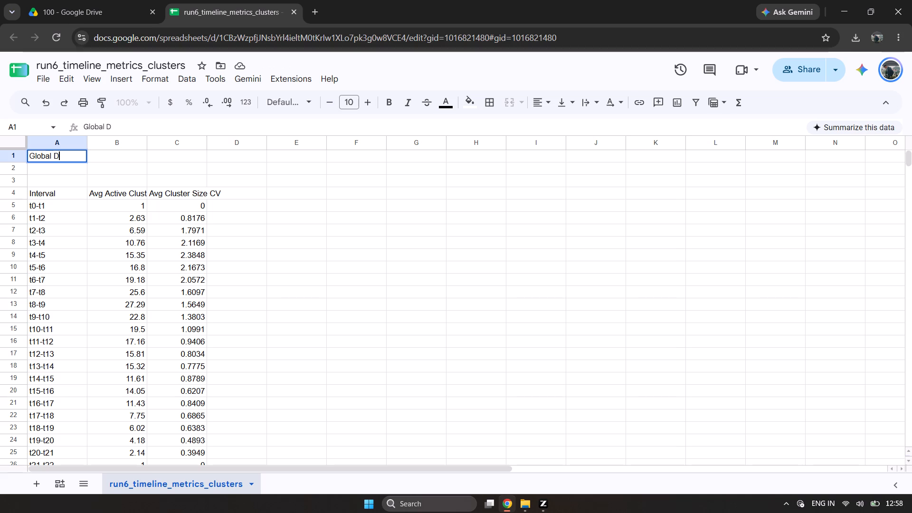
{"action": "type", "text": "* lite"}
{"action": "left_click", "coordinate": [47, 183]}
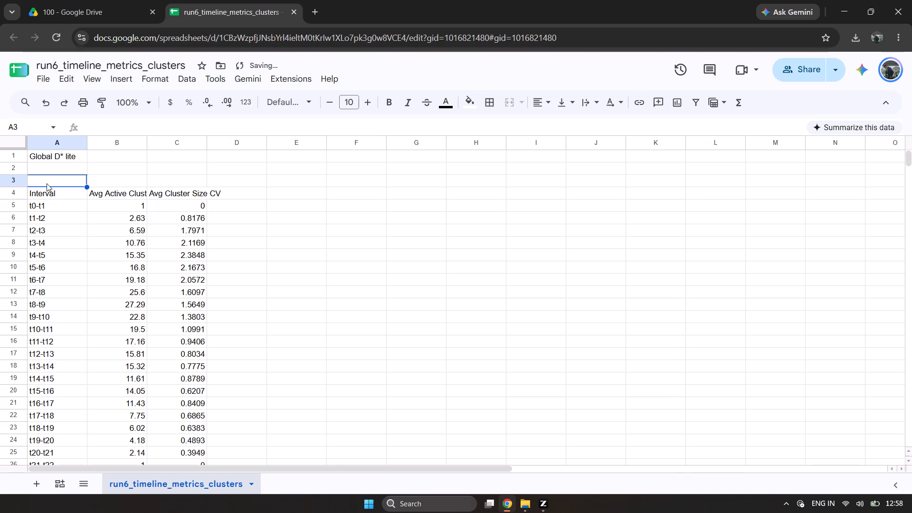
{"action": "type", "text": "200 obstacles rate"}
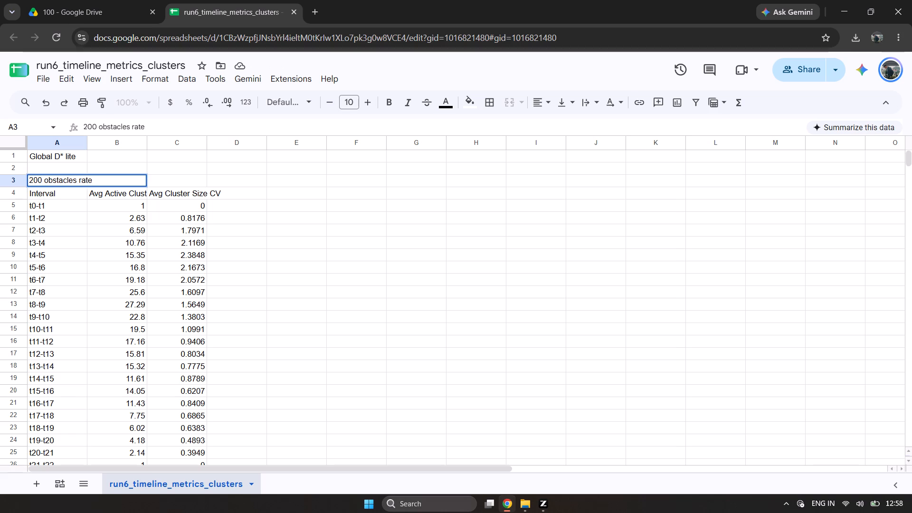
{"action": "type", "text": "/sec"}
{"action": "left_click", "coordinate": [101, 155]}
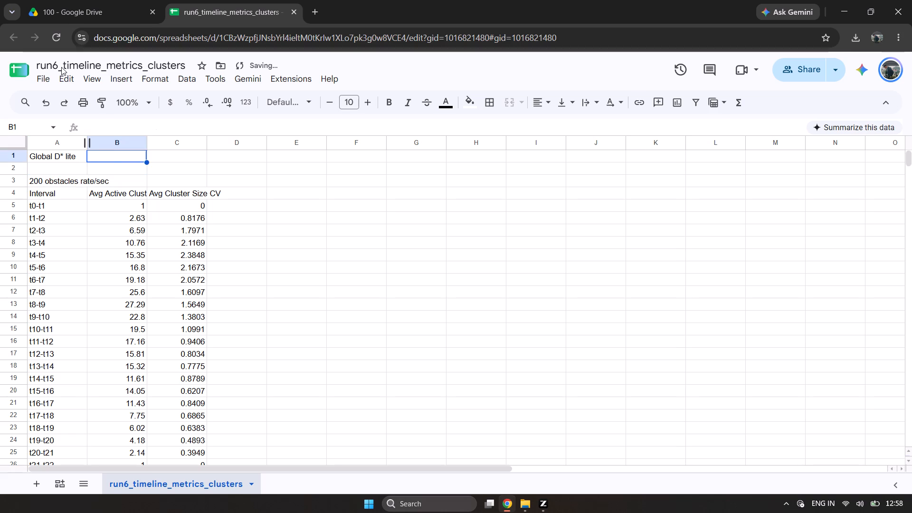
Rename the spreadsheet as "timeline_metrics_clusters_Global D* lite", dropping the run6 prefix.
{"action": "left_click", "coordinate": [62, 66]}
{"action": "key", "text": "BackSpace"}
{"action": "key", "text": "BackSpace"}
{"action": "key", "text": "BackSpace"}
{"action": "key", "text": "BackSpace"}
{"action": "key", "text": "BackSpace"}
{"action": "key", "text": "BackSpace"}
{"action": "key", "text": "BackSpace"}
{"action": "key", "text": "BackSpace"}
{"action": "key", "text": "BackSpace"}
{"action": "key", "text": "BackSpace"}
{"action": "key", "text": "BackSpace"}
{"action": "key", "text": "BackSpace"}
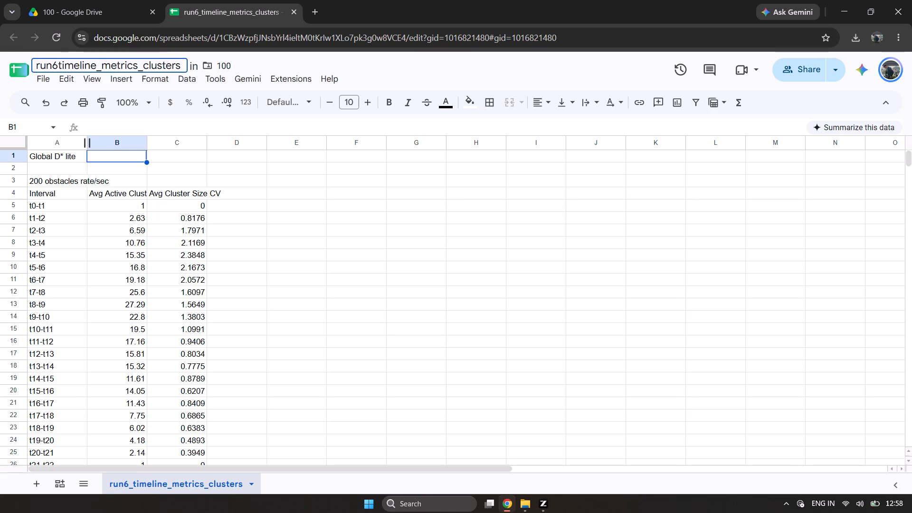
{"action": "left_click", "coordinate": [159, 62]}
{"action": "key", "text": "shift+underscore"}
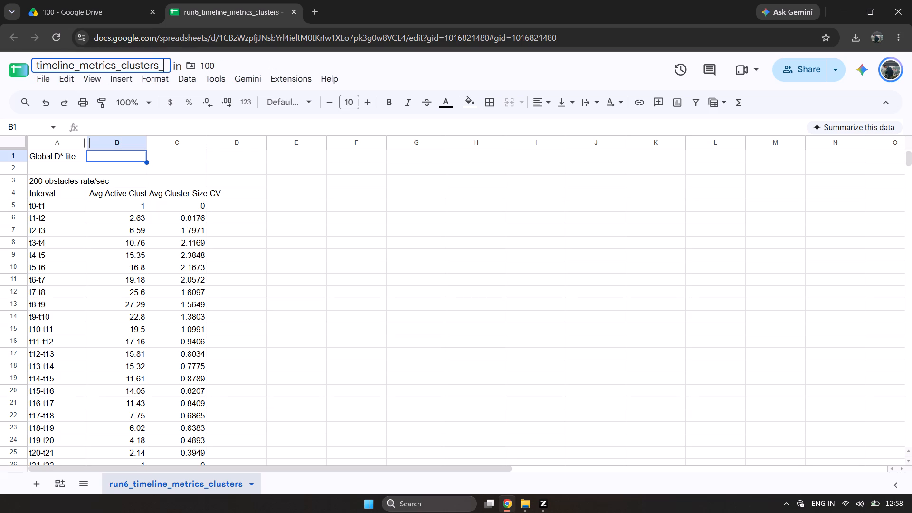
{"action": "type", "text": "Global D* lite"}
{"action": "left_click", "coordinate": [266, 219]}
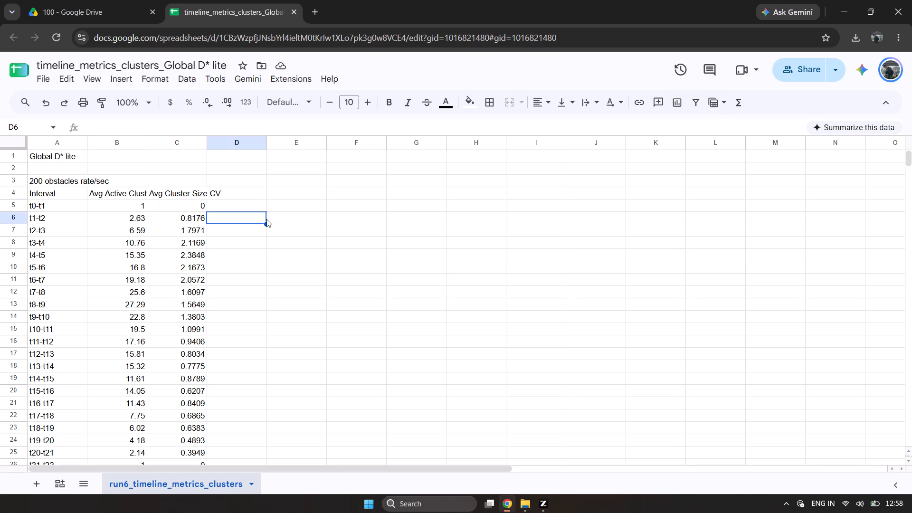
Copy the "200 obstacles rate/sec" label into cell A30 and edit the copy to read "250 obstacles rate/sec".
{"action": "left_click", "coordinate": [54, 183]}
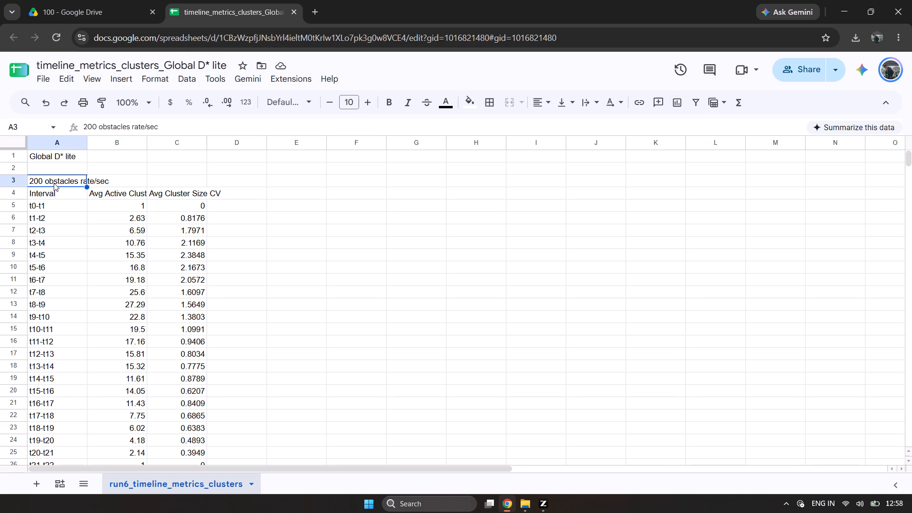
{"action": "key", "text": "ctrl+c"}
{"action": "left_click", "coordinate": [54, 183]}
{"action": "scroll", "coordinate": [54, 183], "scroll_direction": "down", "scroll_amount": 5}
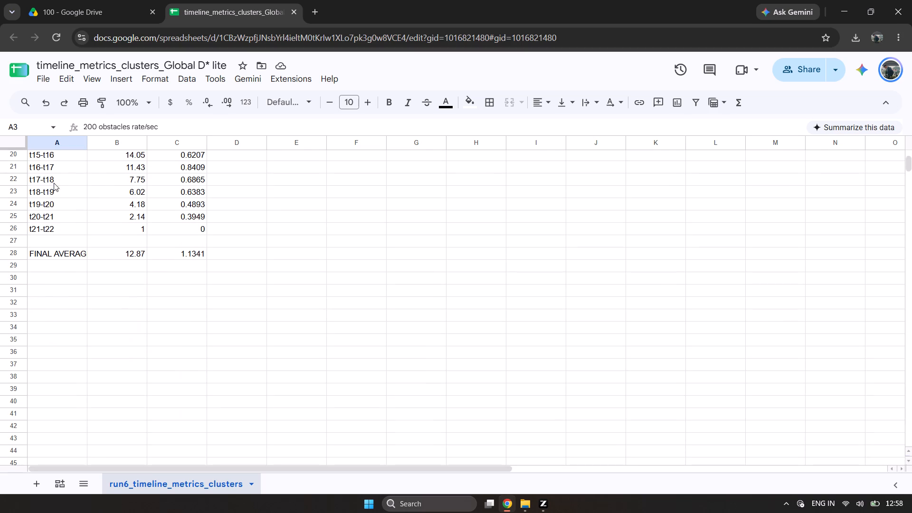
{"action": "left_click", "coordinate": [52, 281]}
{"action": "key", "text": "ctrl+v"}
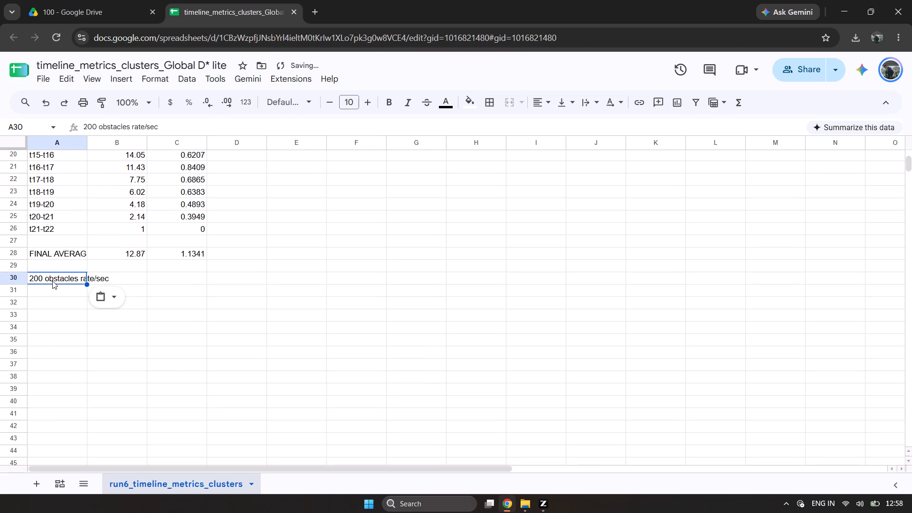
{"action": "left_click", "coordinate": [91, 128]}
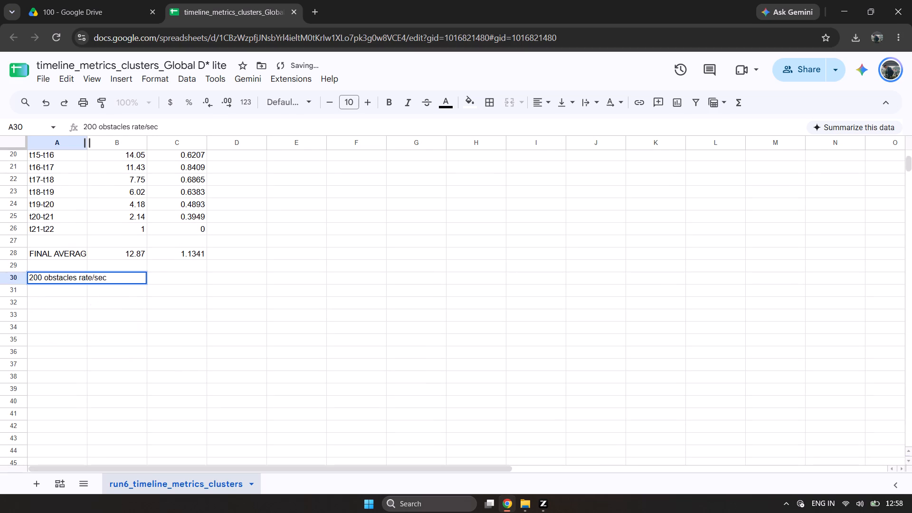
{"action": "key", "text": "BackSpace"}
{"action": "key", "text": "5"}
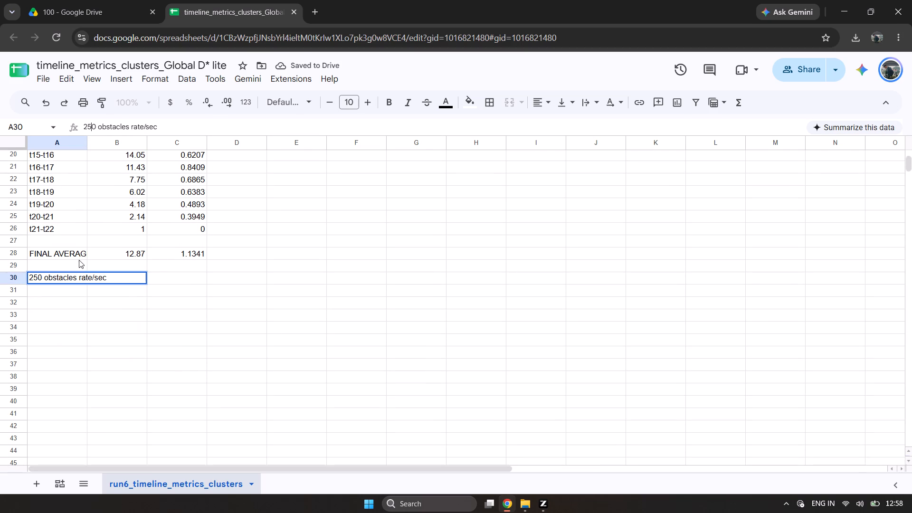
{"action": "left_click", "coordinate": [69, 292]}
In Drive, open run5_timeline_metrics_clusters.csv from the 250 folder of Global D* Lite under 8D Test 2(Varying Obstacles rate).
{"action": "left_click", "coordinate": [102, 0]}
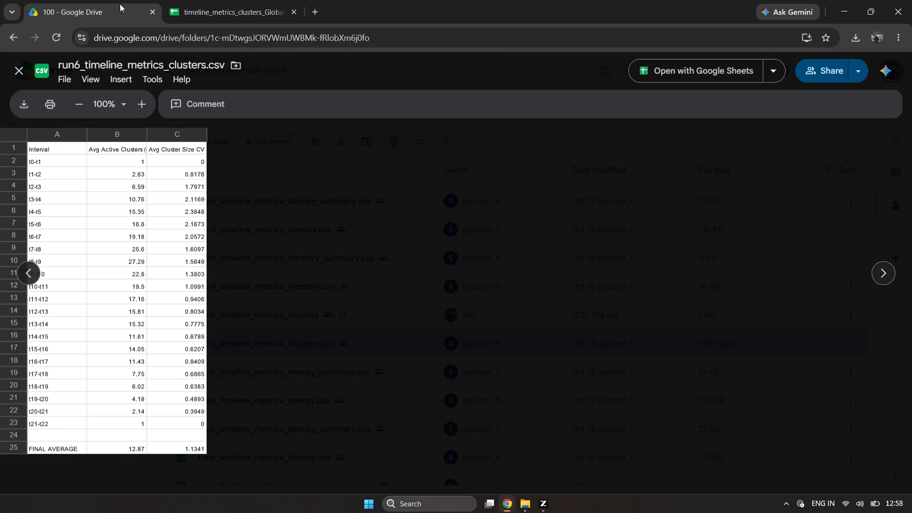
{"action": "left_click", "coordinate": [26, 67]}
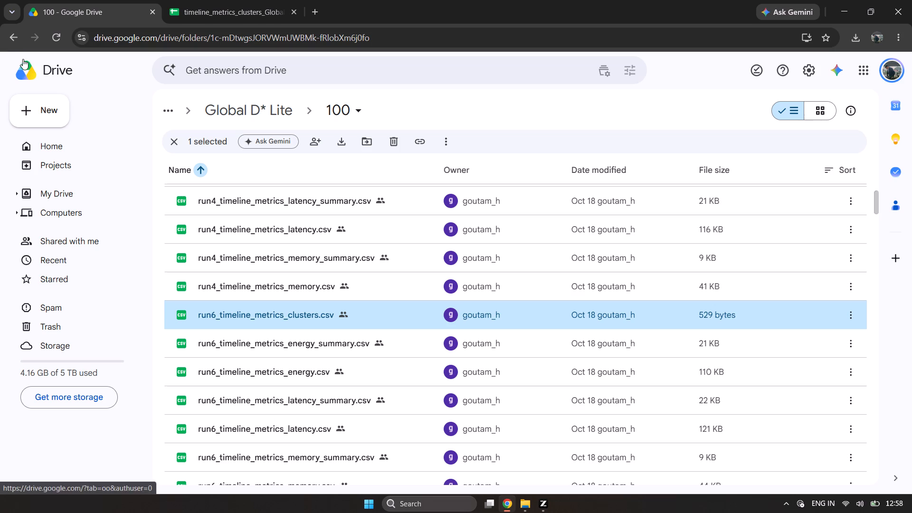
{"action": "left_click", "coordinate": [12, 38]}
{"action": "left_click", "coordinate": [12, 38]}
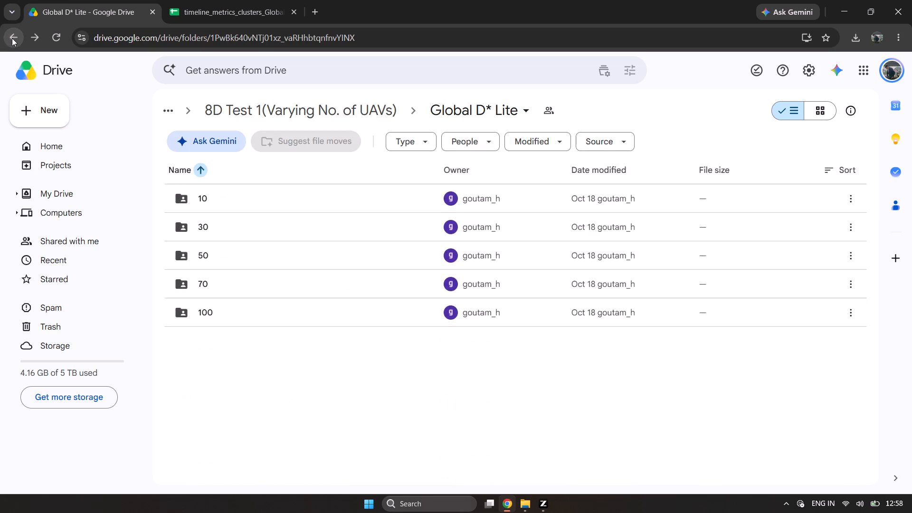
{"action": "left_click", "coordinate": [12, 38]}
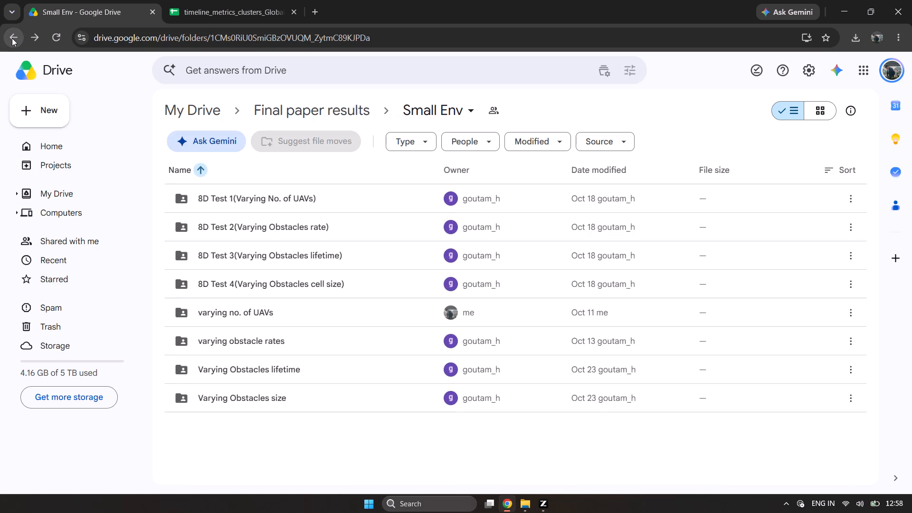
{"action": "double_click", "coordinate": [212, 233]}
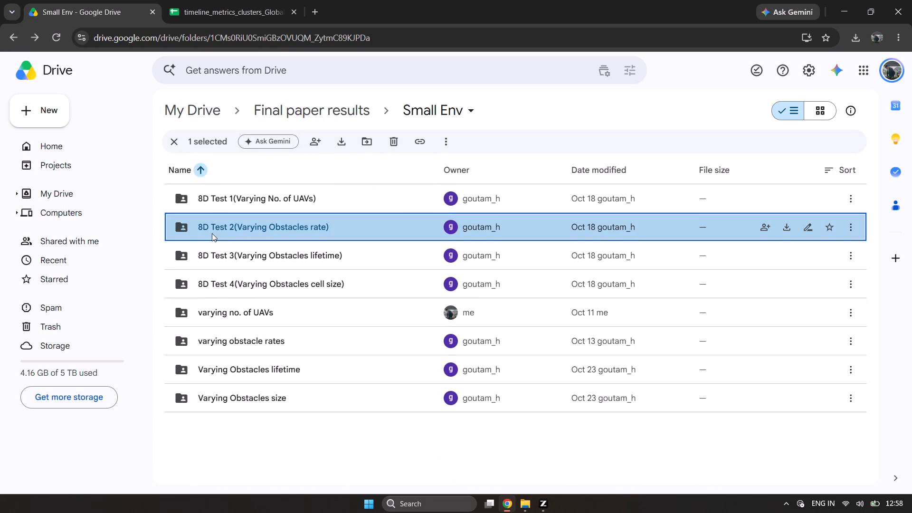
{"action": "double_click", "coordinate": [251, 257]}
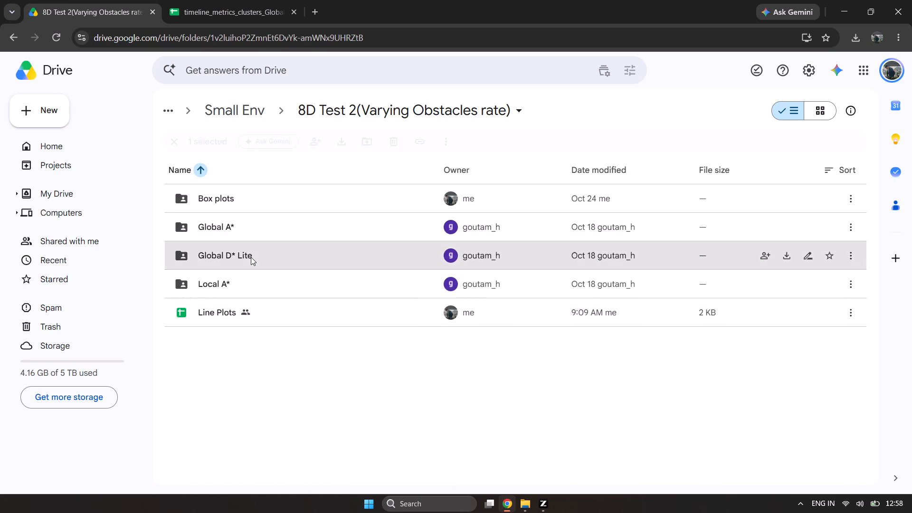
{"action": "double_click", "coordinate": [213, 200]}
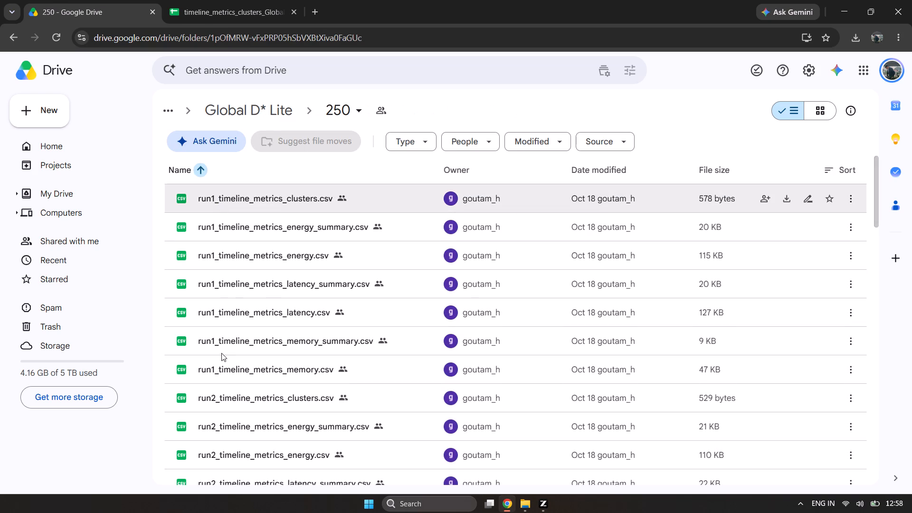
{"action": "scroll", "coordinate": [220, 356], "scroll_direction": "down", "scroll_amount": 8}
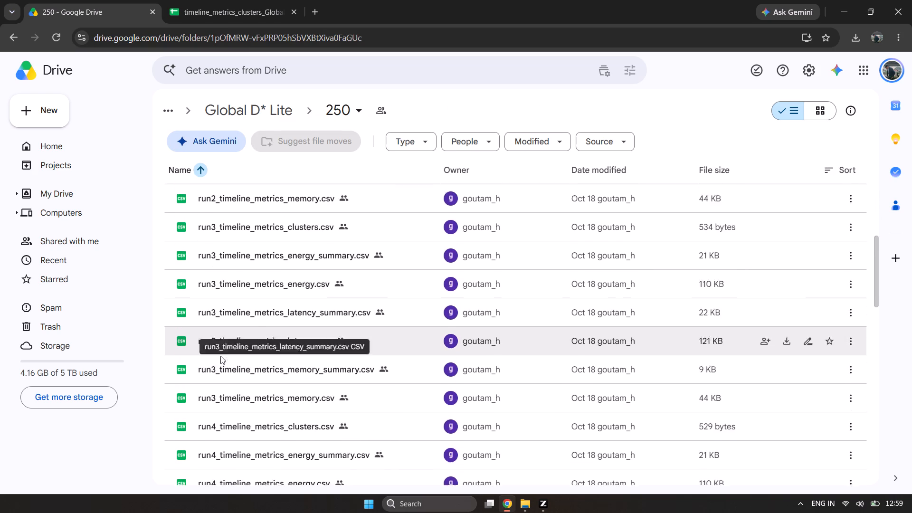
{"action": "scroll", "coordinate": [220, 356], "scroll_direction": "down", "scroll_amount": 4}
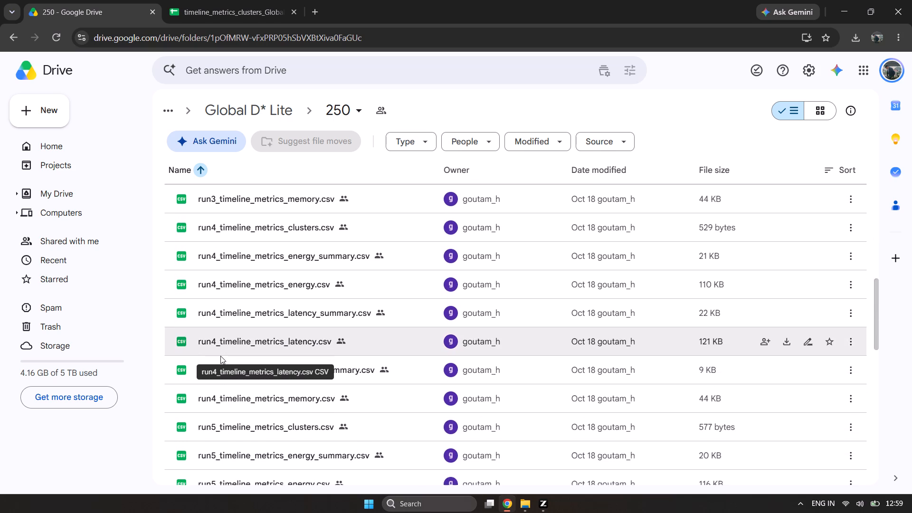
{"action": "scroll", "coordinate": [220, 356], "scroll_direction": "down", "scroll_amount": 1}
{"action": "double_click", "coordinate": [247, 363]}
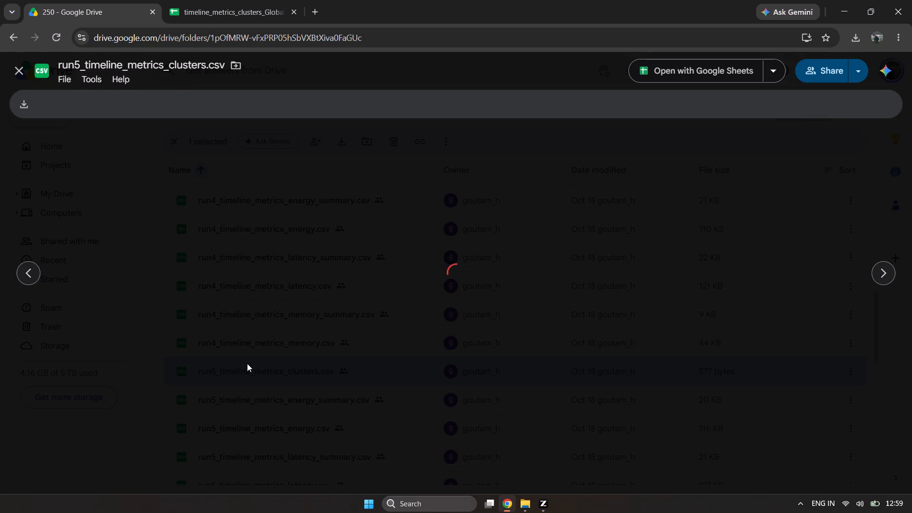
Copy the whole run5 clusters table, from Interval header to FINAL AVERAGE row, into the Global D* lite spreadsheet at A31.
{"action": "left_click_drag", "start_coordinate": [39, 145], "coordinate": [98, 201]}
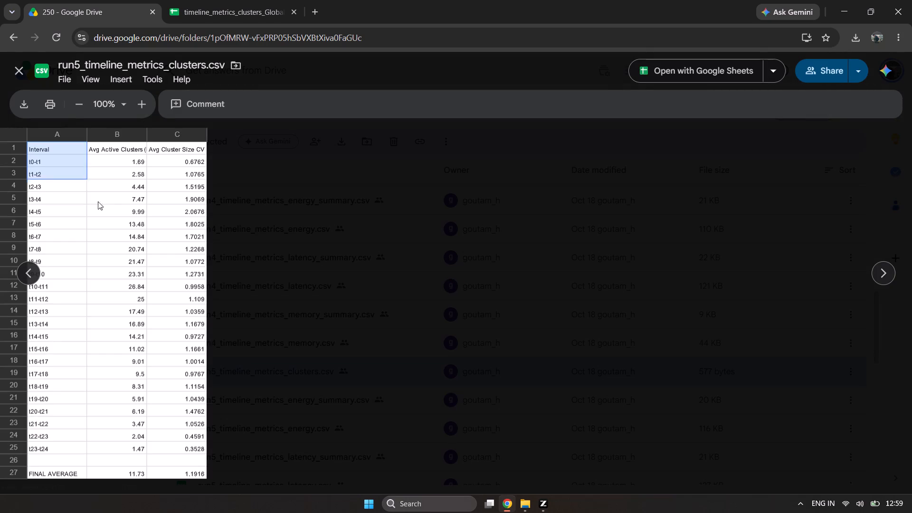
{"action": "left_click_drag", "start_coordinate": [98, 201], "coordinate": [184, 491]}
{"action": "key", "text": "ctrl+c"}
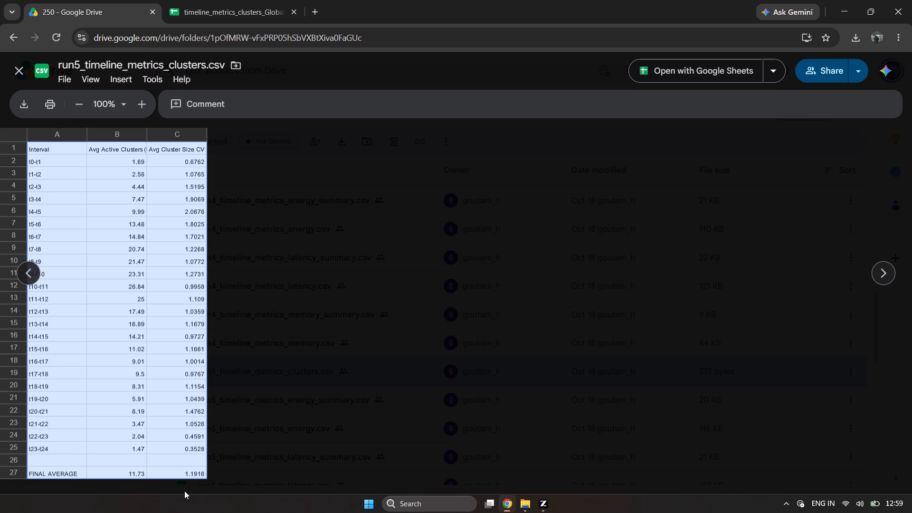
{"action": "left_click", "coordinate": [265, 0]}
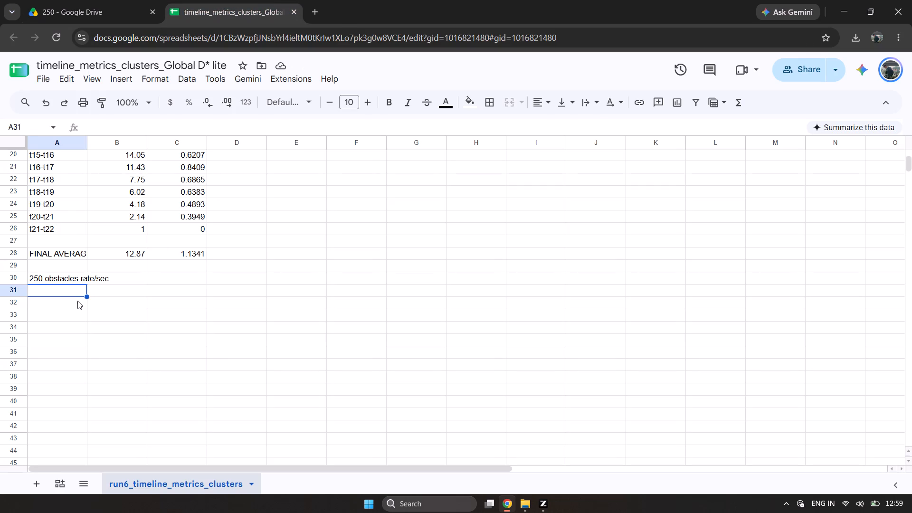
{"action": "key", "text": "ctrl+v"}
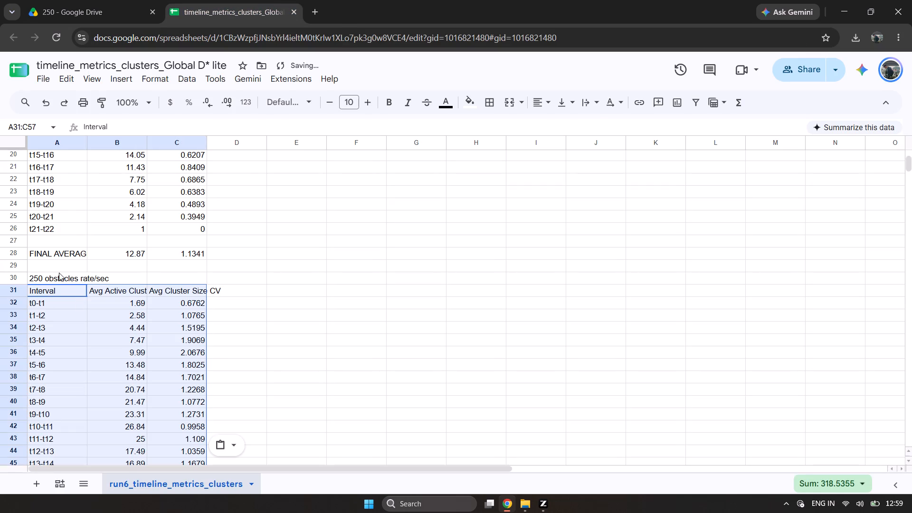
Copy the "250 obstacles rate/sec" label into cell A59 and edit the copy to read "300 obstacles rate/sec".
{"action": "left_click", "coordinate": [57, 275]}
{"action": "key", "text": "ctrl+c"}
{"action": "scroll", "coordinate": [57, 275], "scroll_direction": "down", "scroll_amount": 7}
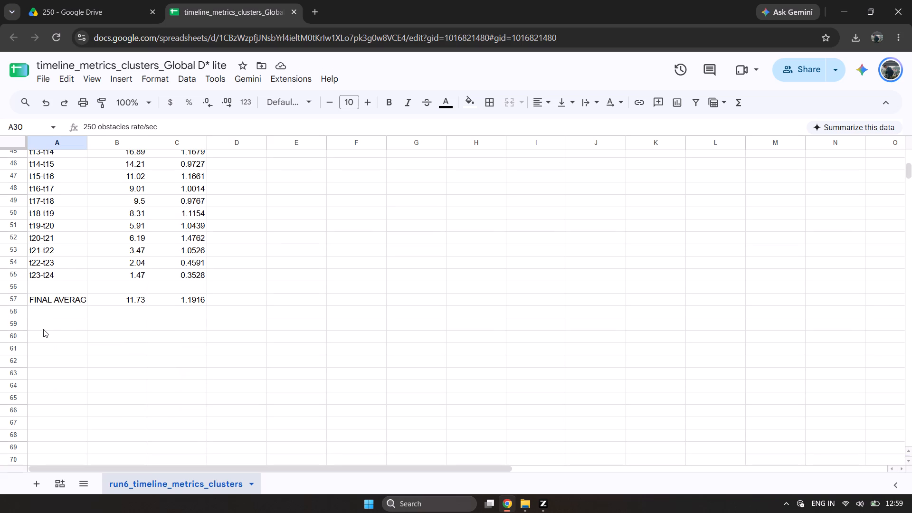
{"action": "left_click", "coordinate": [43, 330]}
{"action": "key", "text": "ctrl+v"}
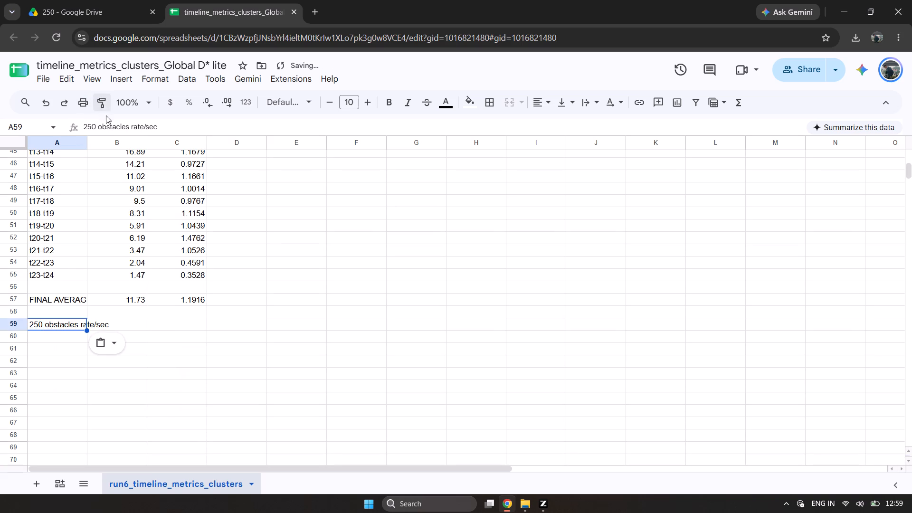
{"action": "left_click", "coordinate": [92, 120]}
{"action": "key", "text": "BackSpace"}
{"action": "key", "text": "BackSpace"}
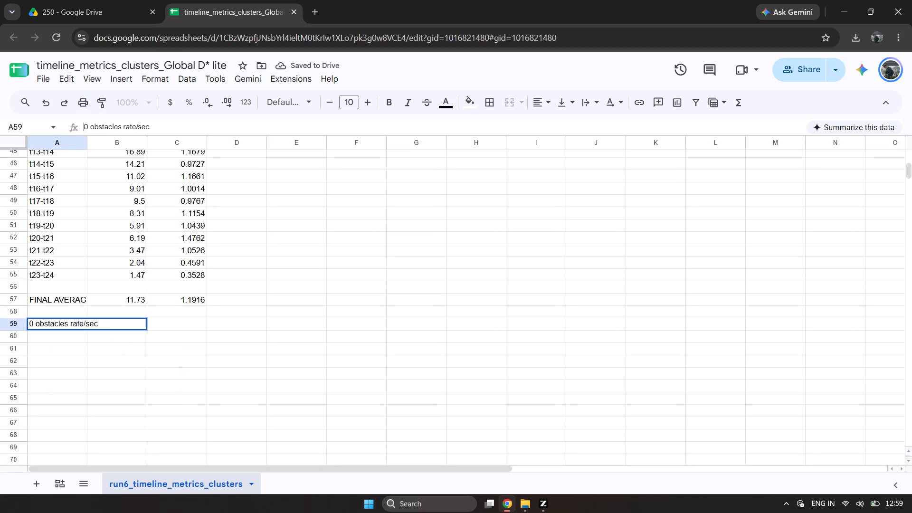
{"action": "type", "text": "30"}
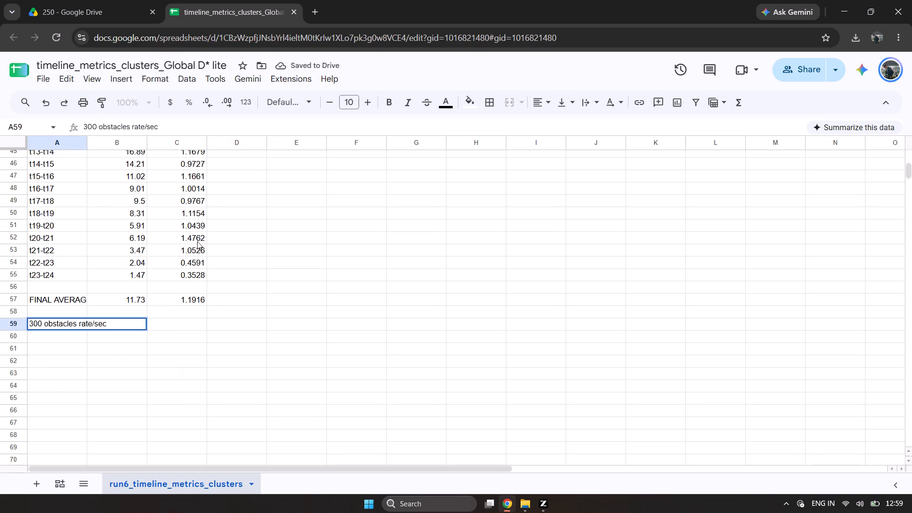
{"action": "left_click", "coordinate": [75, 340]}
Close the Drive preview and open run5_timeline_metrics_clusters.csv from the 300 folder of Global D* Lite.
{"action": "left_click", "coordinate": [44, 0]}
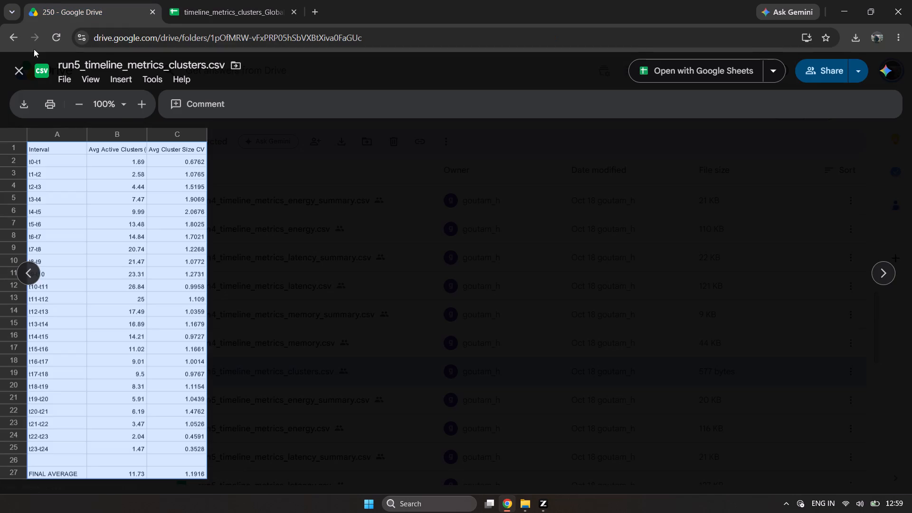
{"action": "left_click", "coordinate": [18, 80]}
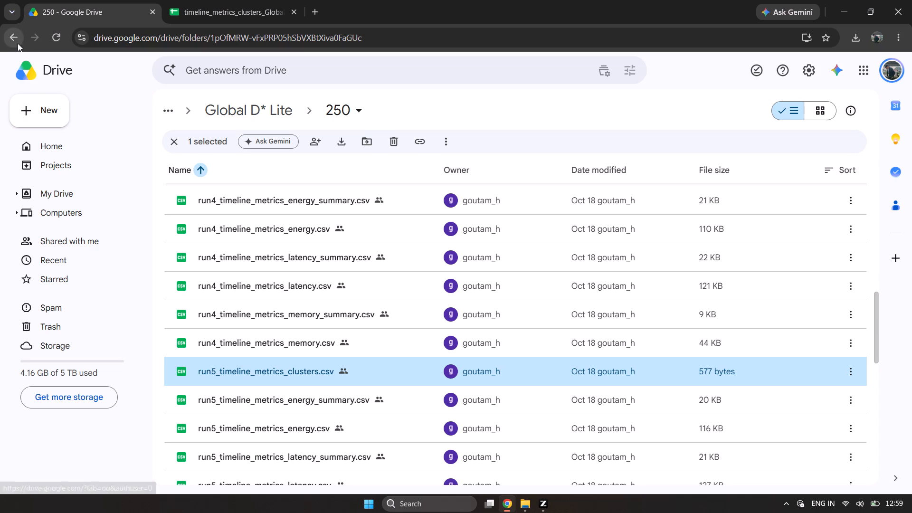
{"action": "left_click", "coordinate": [18, 43]}
{"action": "double_click", "coordinate": [227, 223]}
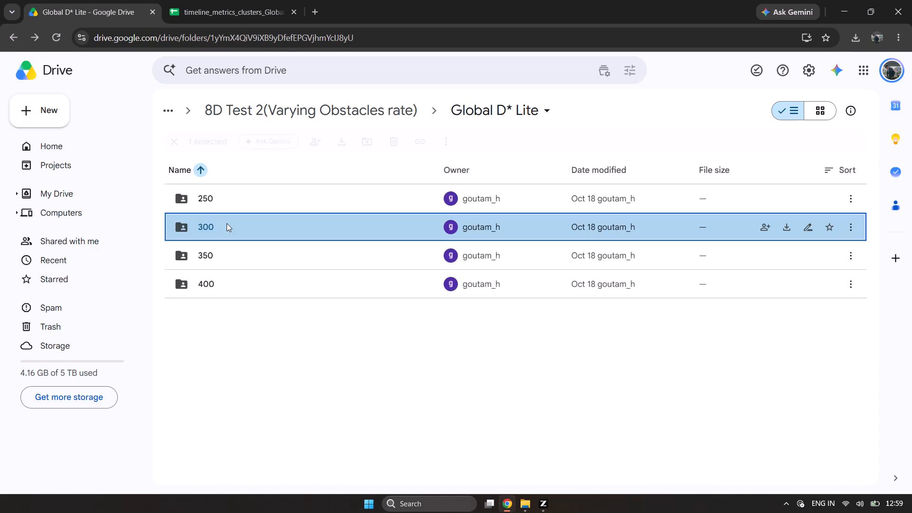
{"action": "scroll", "coordinate": [285, 342], "scroll_direction": "down", "scroll_amount": 3}
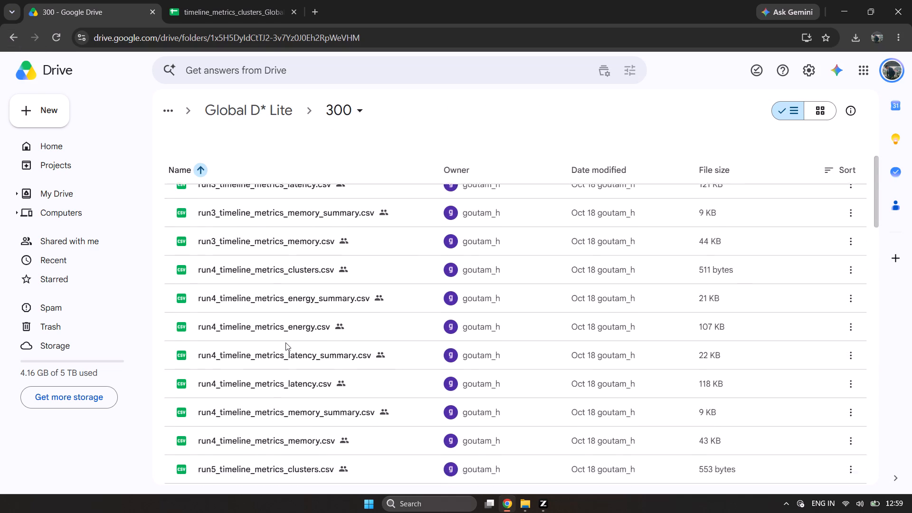
{"action": "scroll", "coordinate": [285, 342], "scroll_direction": "down", "scroll_amount": 2}
{"action": "double_click", "coordinate": [273, 352]}
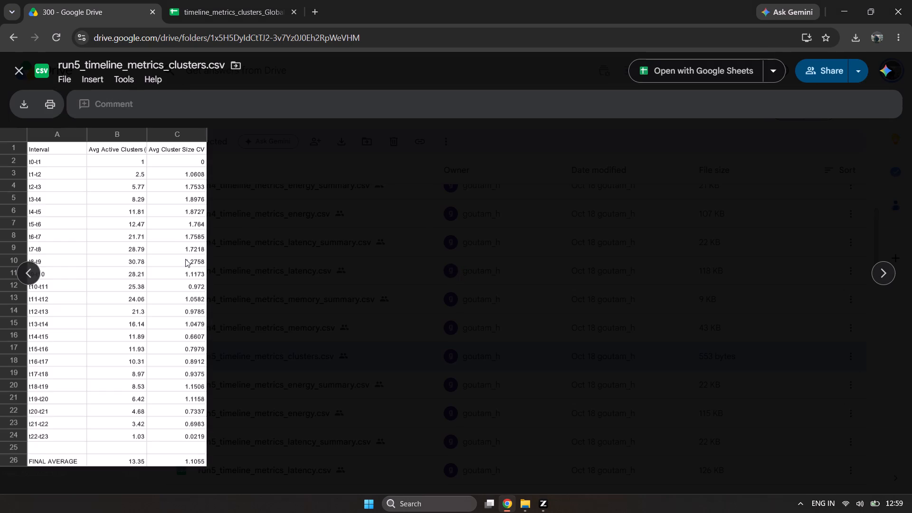
Copy the whole clusters table of the 300 folder's run5 file into the Global D* lite spreadsheet at A60.
{"action": "left_click_drag", "start_coordinate": [46, 145], "coordinate": [137, 262]}
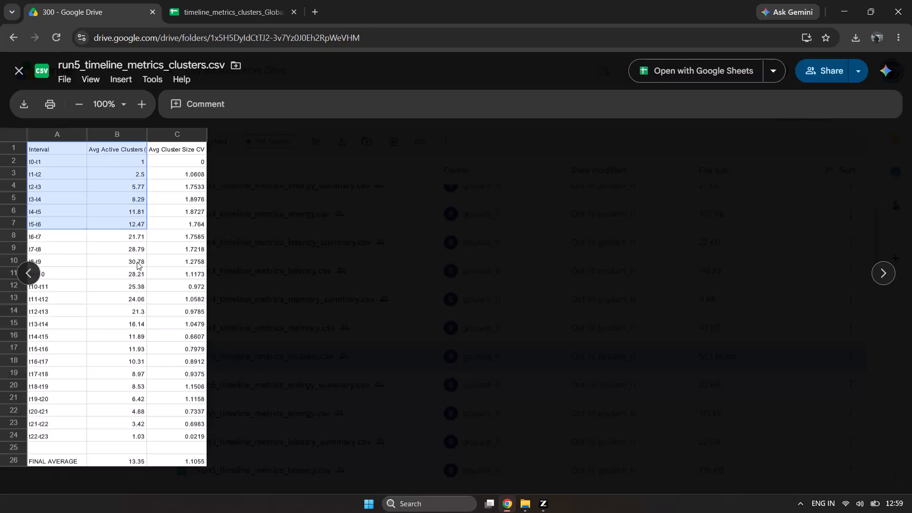
{"action": "left_click_drag", "start_coordinate": [137, 262], "coordinate": [182, 512]}
{"action": "key", "text": "ctrl+c"}
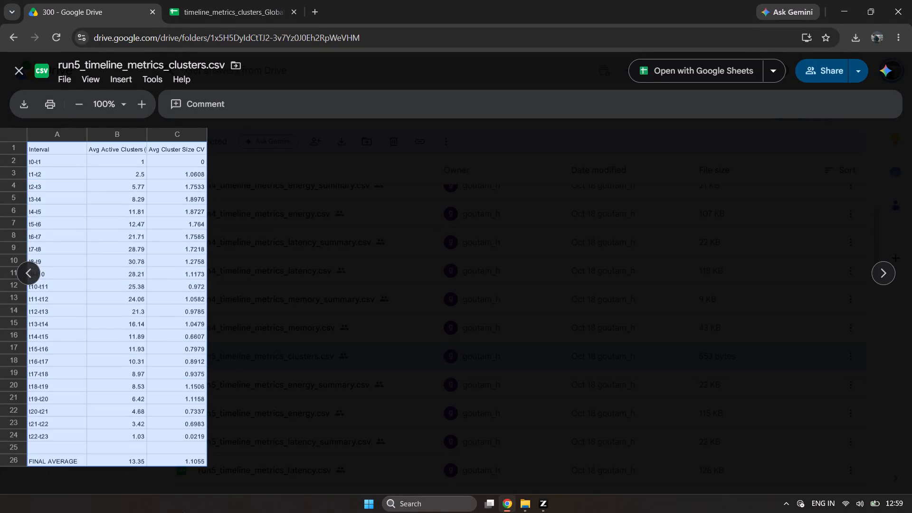
{"action": "left_click", "coordinate": [244, 0]}
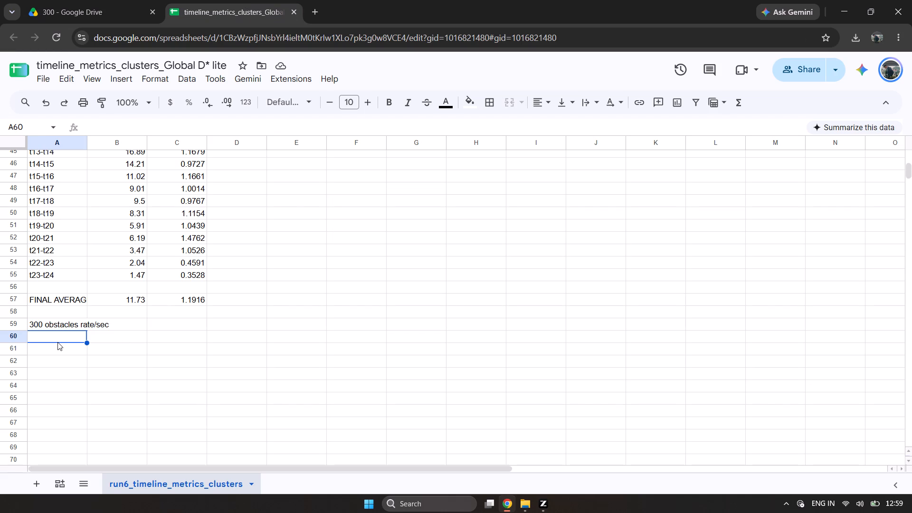
{"action": "key", "text": "ctrl+v"}
{"action": "left_click", "coordinate": [263, 348]}
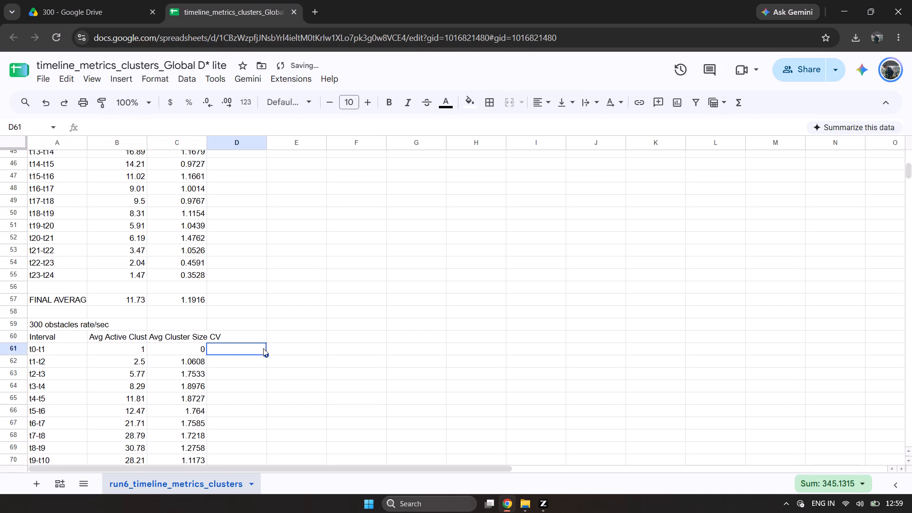
Copy the "300 obstacles rate/sec" label into cell A87 and edit the copy to read "350 obstacles rate/sec".
{"action": "left_click", "coordinate": [77, 320]}
{"action": "key", "text": "ctrl+c"}
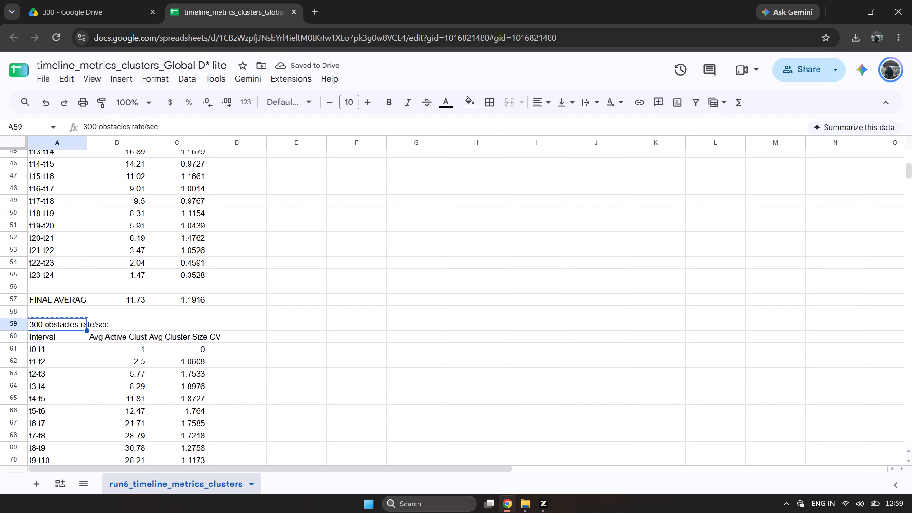
{"action": "scroll", "coordinate": [77, 320], "scroll_direction": "down", "scroll_amount": 6}
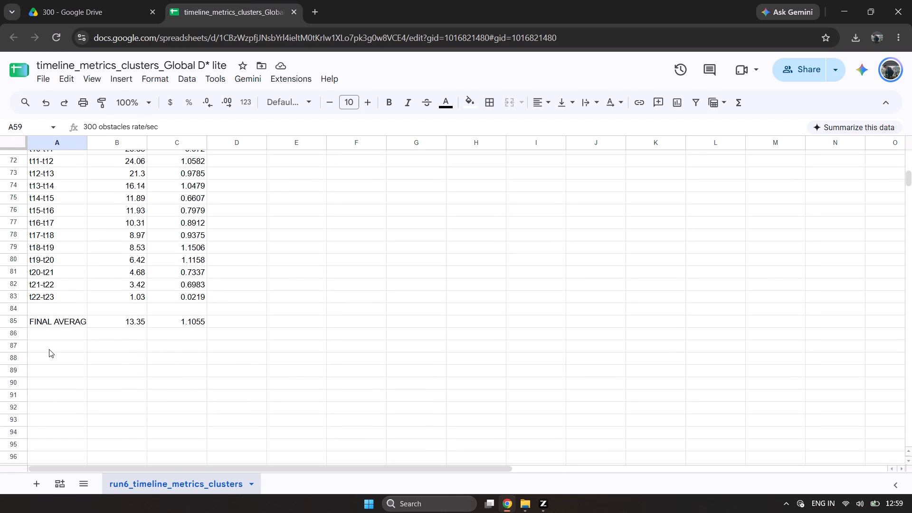
{"action": "left_click", "coordinate": [49, 349]}
{"action": "key", "text": "ctrl+v"}
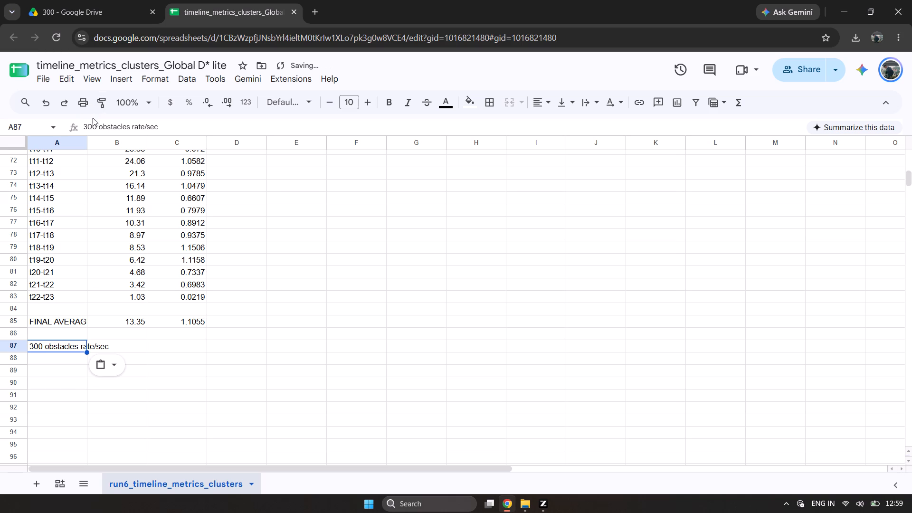
{"action": "left_click", "coordinate": [92, 126]}
{"action": "key", "text": "BackSpace"}
{"action": "key", "text": "5"}
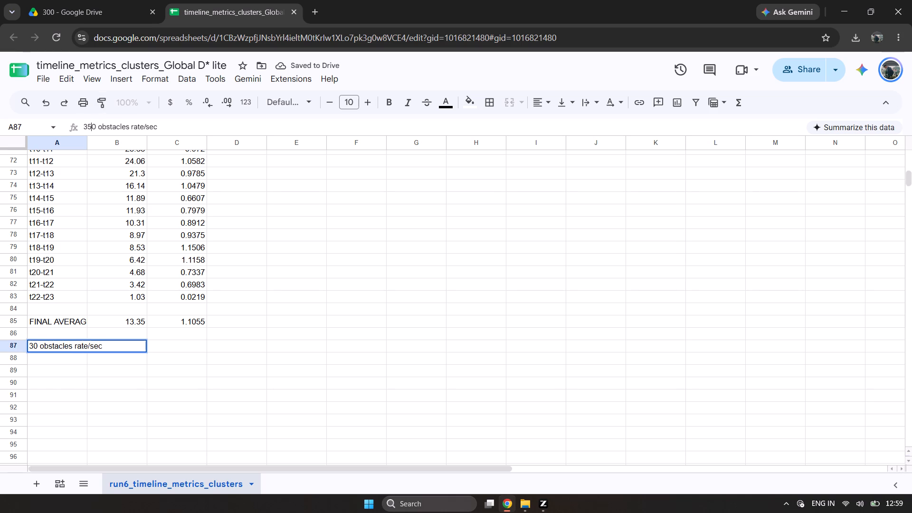
{"action": "double_click", "coordinate": [49, 354]}
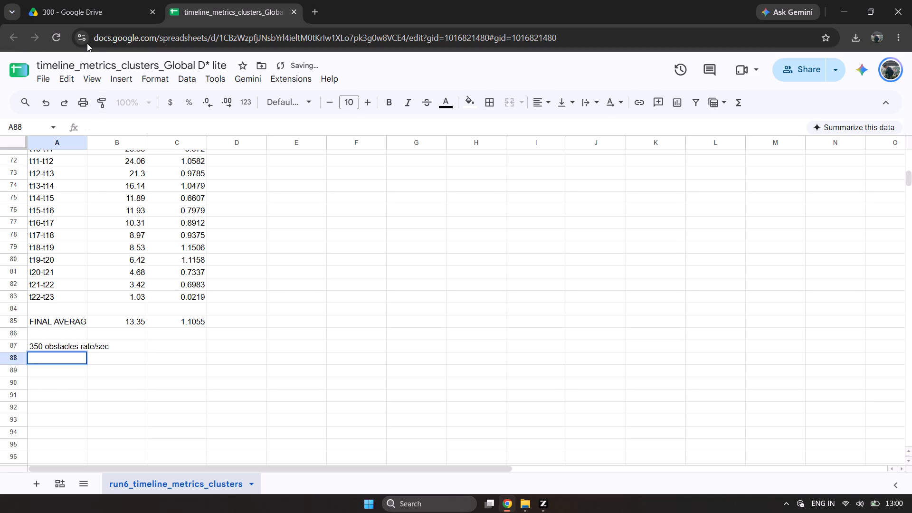
Close the Drive preview and open run5_timeline_metrics_clusters.csv from the 350 folder of Global D* Lite.
{"action": "left_click", "coordinate": [86, 3]}
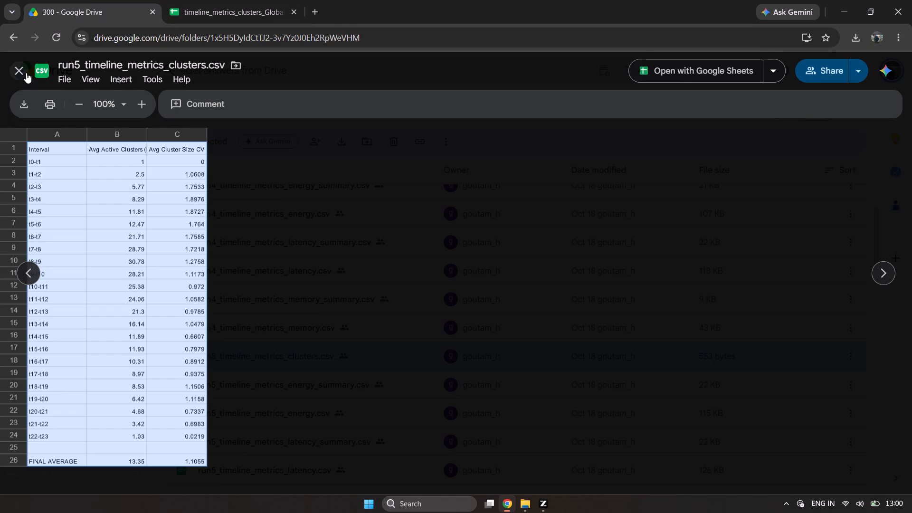
{"action": "left_click", "coordinate": [26, 73]}
{"action": "left_click", "coordinate": [8, 30]}
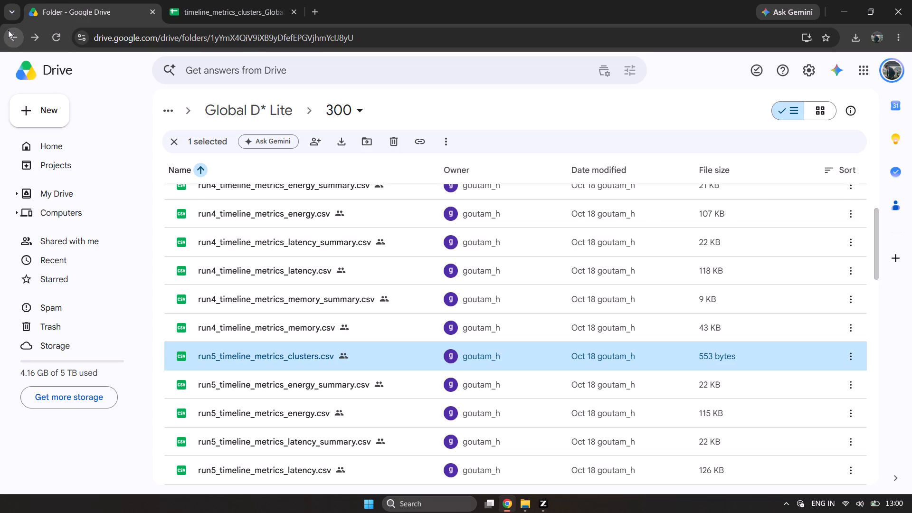
{"action": "double_click", "coordinate": [202, 256]}
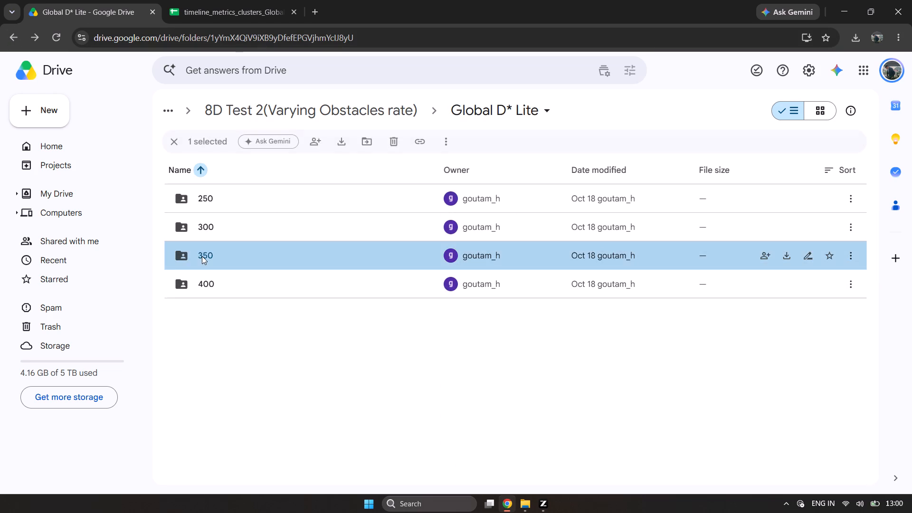
{"action": "scroll", "coordinate": [202, 256], "scroll_direction": "down", "scroll_amount": 4}
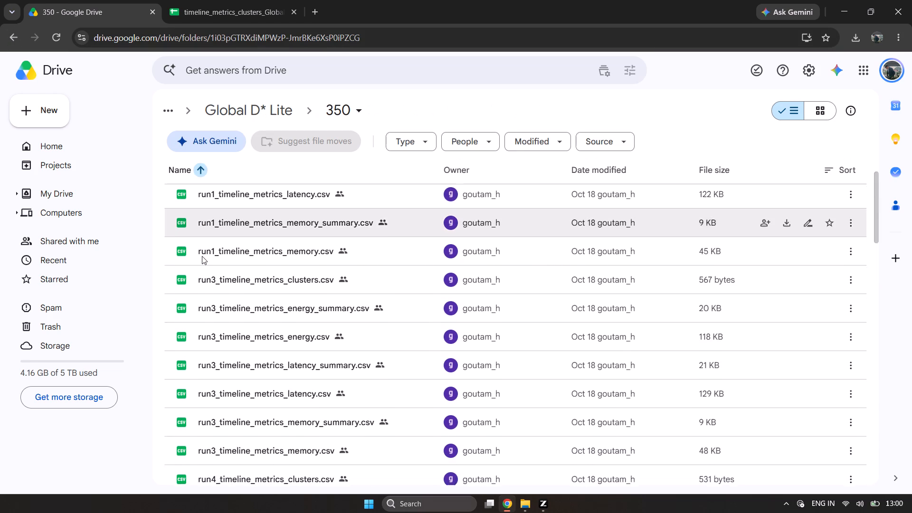
{"action": "scroll", "coordinate": [202, 256], "scroll_direction": "down", "scroll_amount": 3}
{"action": "scroll", "coordinate": [230, 424], "scroll_direction": "down", "scroll_amount": 1}
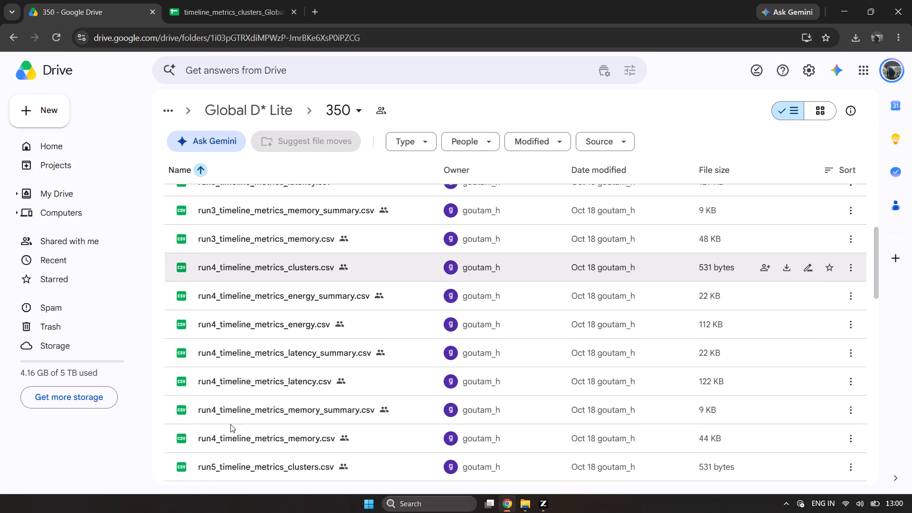
{"action": "scroll", "coordinate": [230, 424], "scroll_direction": "down", "scroll_amount": 1}
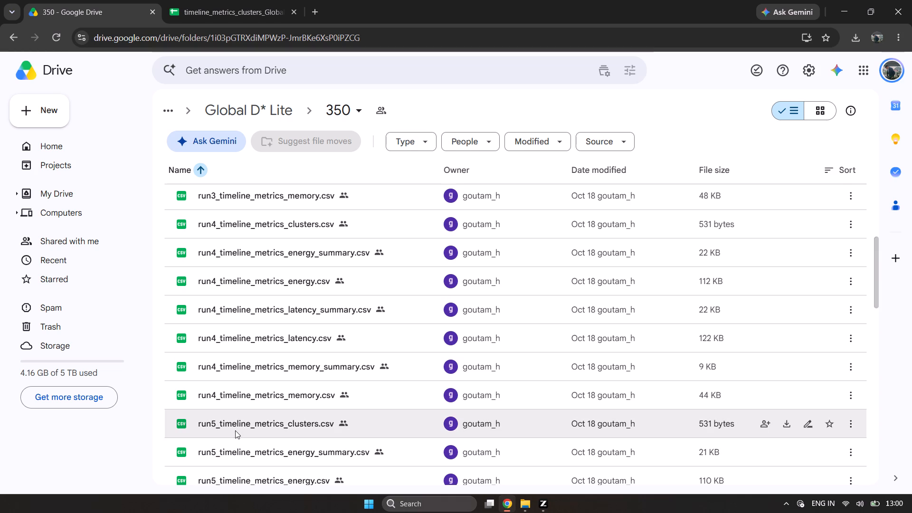
{"action": "double_click", "coordinate": [235, 429]}
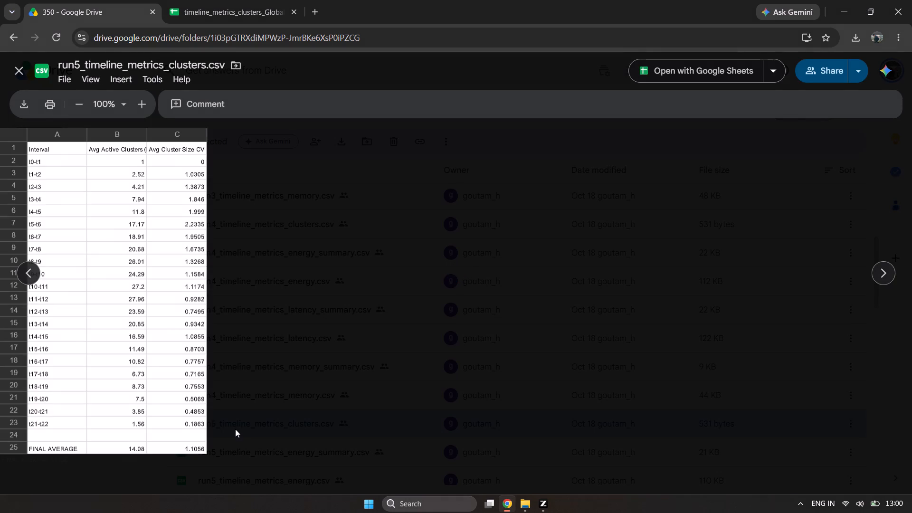
Copy the whole clusters table of the 350 folder's run5 file and return to the Global D* lite spreadsheet.
{"action": "left_click_drag", "start_coordinate": [52, 150], "coordinate": [173, 297]}
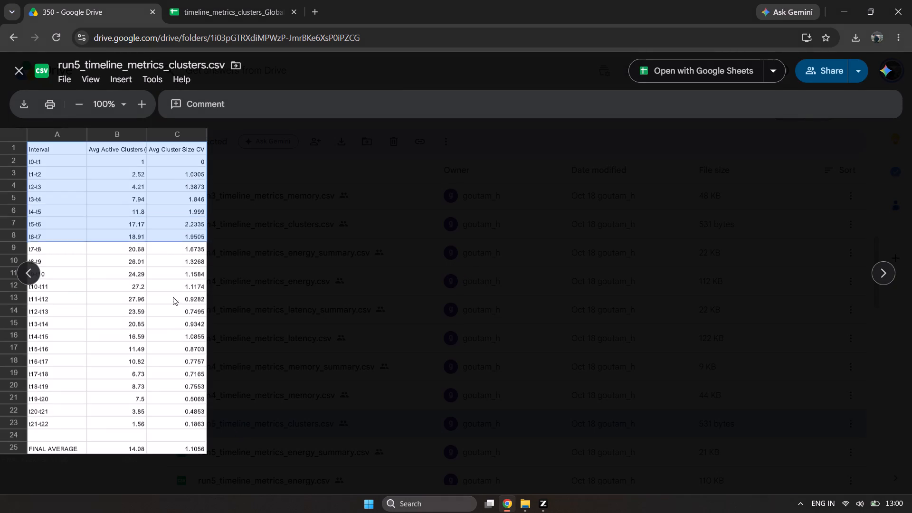
{"action": "left_click_drag", "start_coordinate": [173, 297], "coordinate": [189, 449]}
{"action": "key", "text": "ctrl+c"}
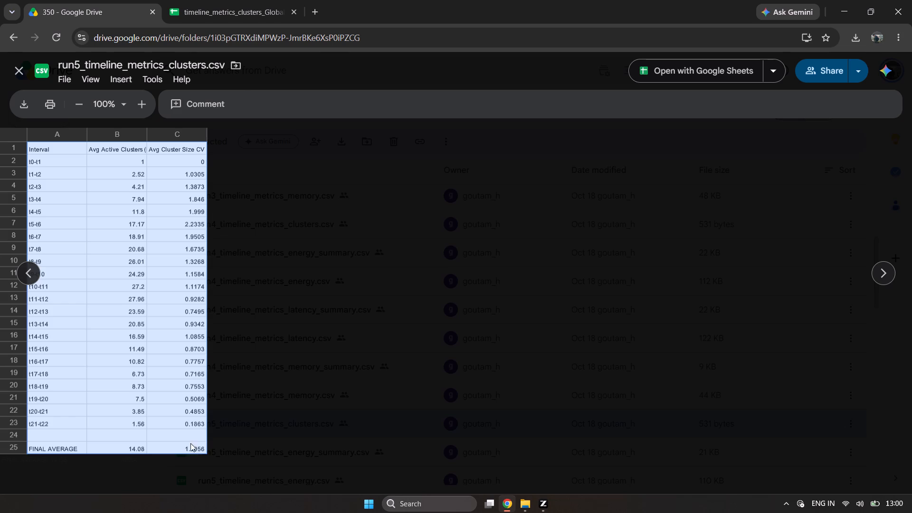
{"action": "left_click", "coordinate": [262, 0]}
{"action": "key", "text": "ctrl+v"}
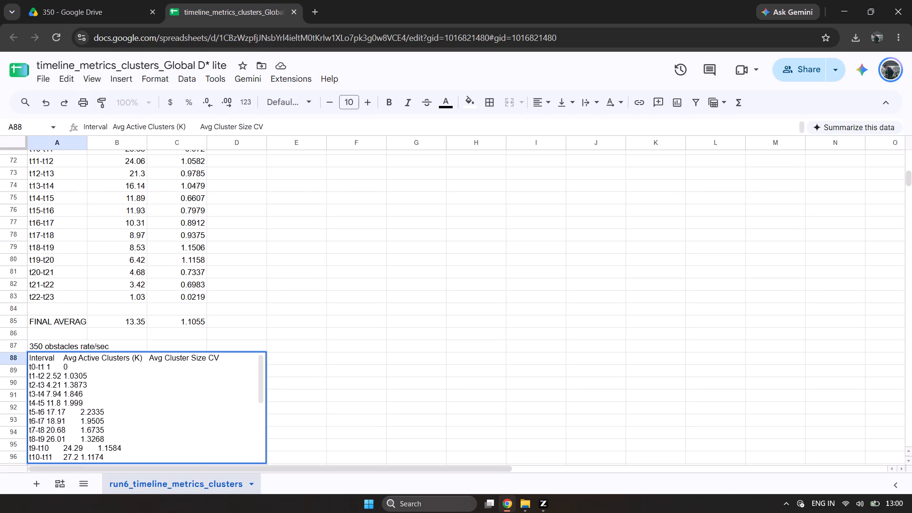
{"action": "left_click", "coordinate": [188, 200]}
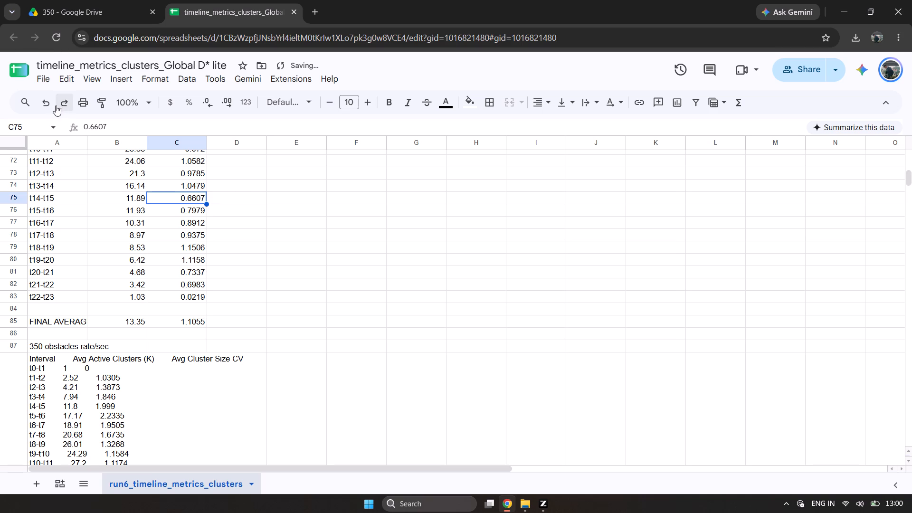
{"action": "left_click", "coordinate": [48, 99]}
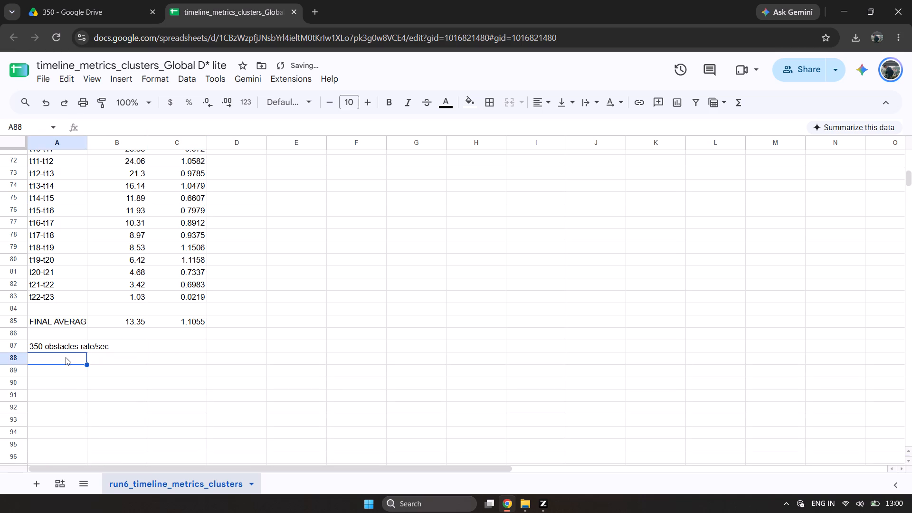
Paste the copied run5 clusters table as separate cells starting at A88, under the 350 obstacles label.
{"action": "key", "text": "ctrl+v"}
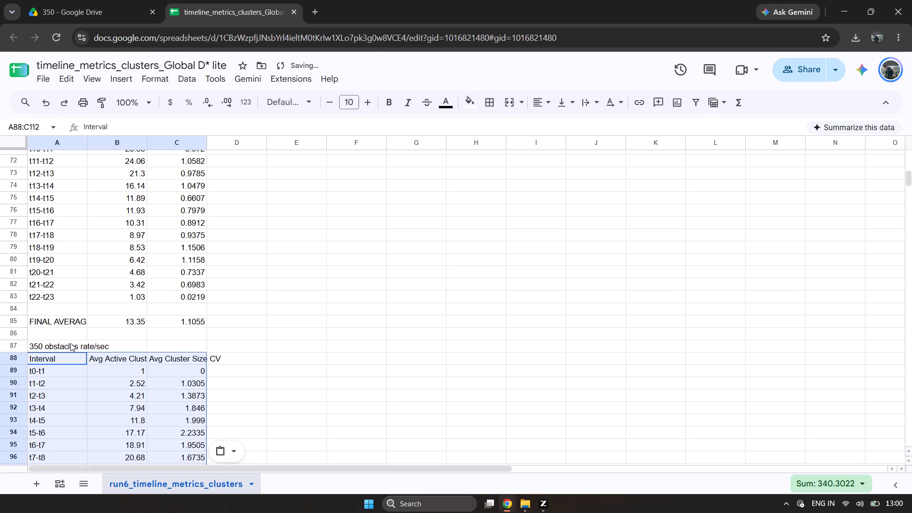
Copy the "350 obstacles rate/sec" label into cell A114 and edit the copy to read "400 obstacles rate/sec".
{"action": "left_click", "coordinate": [70, 343]}
{"action": "key", "text": "ctrl+c"}
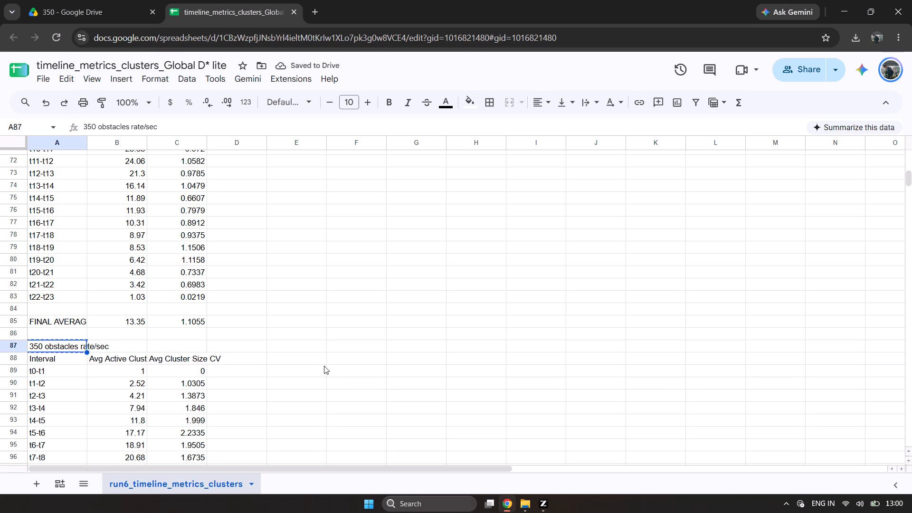
{"action": "left_click", "coordinate": [326, 366]}
{"action": "scroll", "coordinate": [326, 366], "scroll_direction": "down", "scroll_amount": 6}
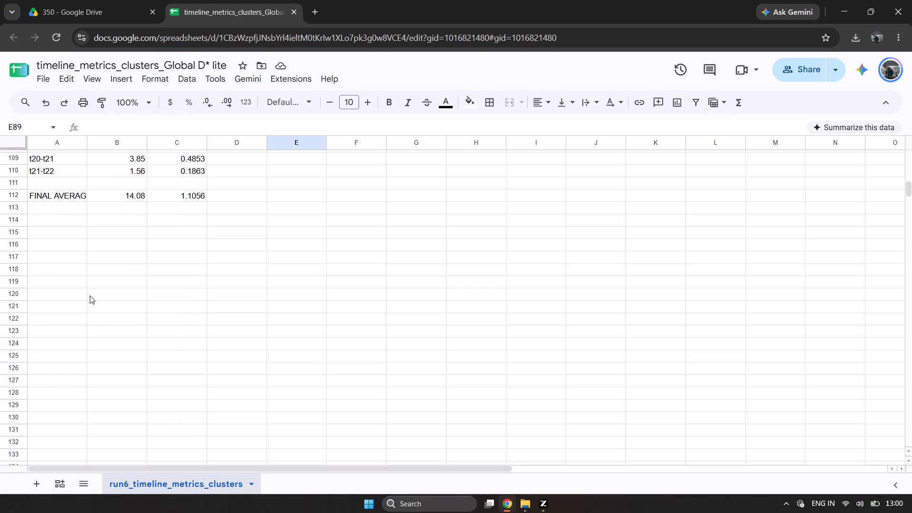
{"action": "left_click", "coordinate": [56, 219]}
{"action": "key", "text": "ctrl+v"}
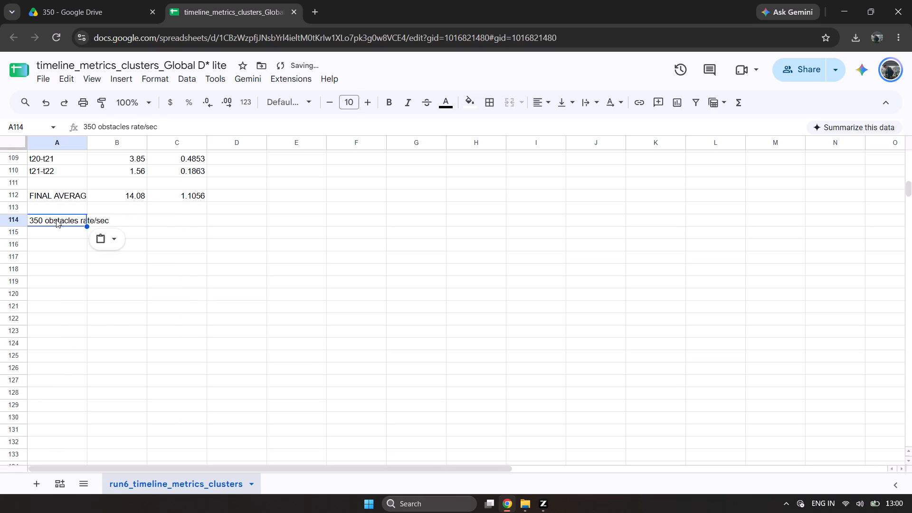
{"action": "left_click", "coordinate": [90, 126]}
{"action": "key", "text": "BackSpace"}
{"action": "key", "text": "BackSpace"}
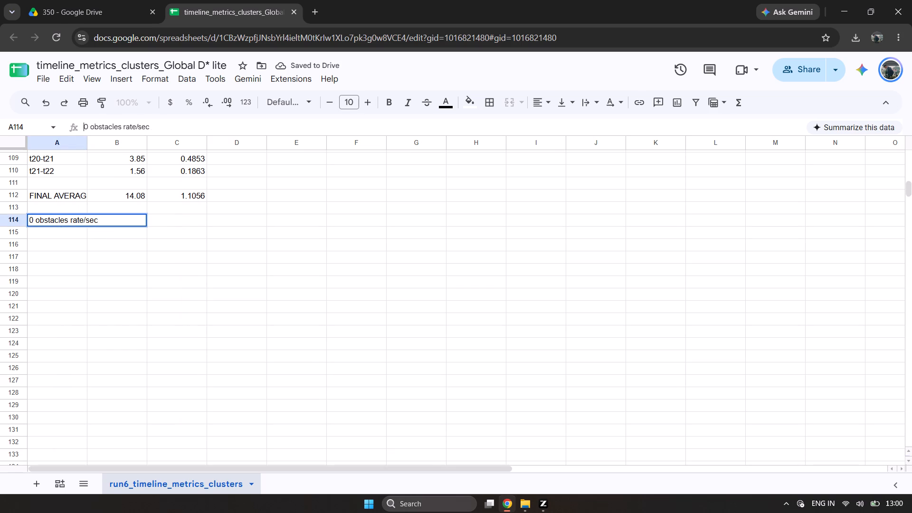
{"action": "type", "text": "400"}
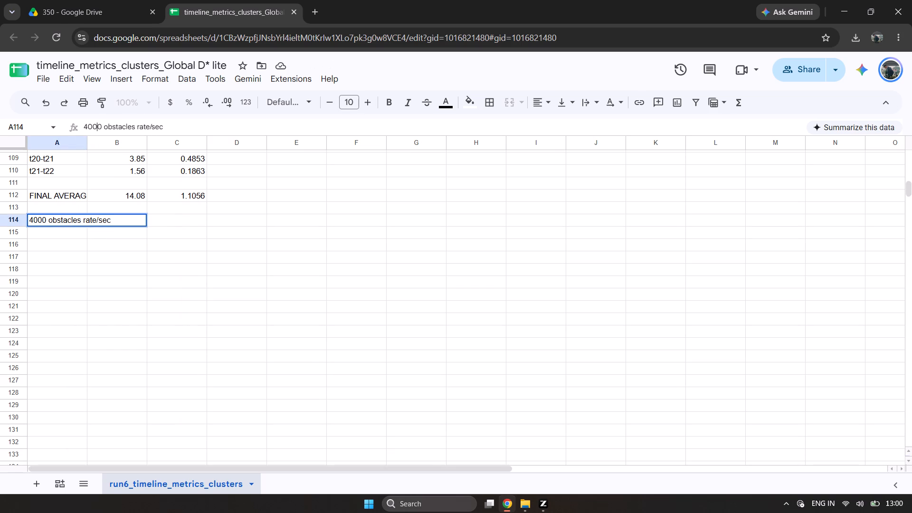
{"action": "key", "text": "BackSpace"}
{"action": "left_click", "coordinate": [69, 233]}
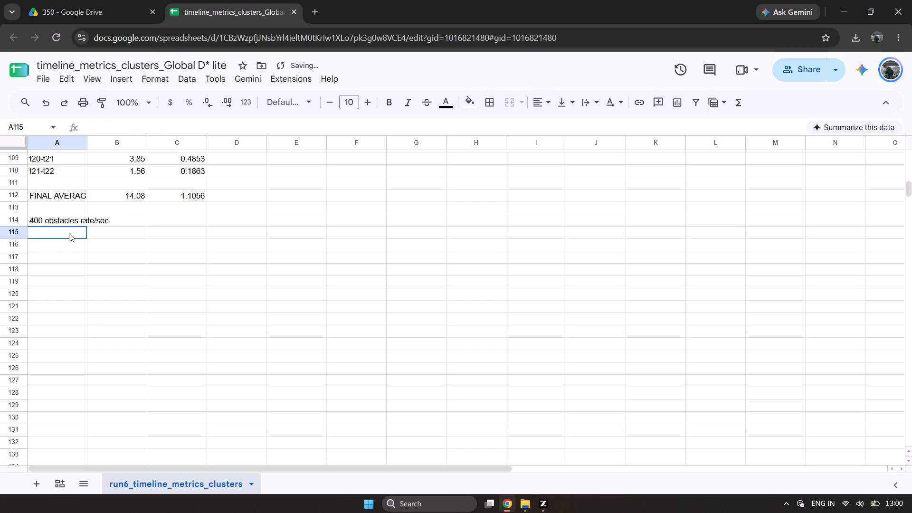
Close the Drive preview and open run5_timeline_metrics_clusters.csv from the 400 folder of Global D* Lite.
{"action": "left_click", "coordinate": [62, 0]}
{"action": "left_click", "coordinate": [19, 66]}
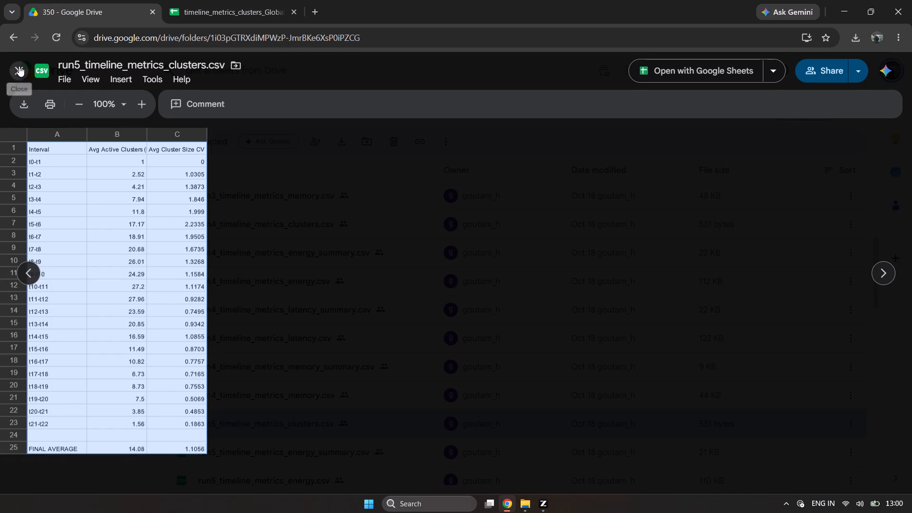
{"action": "left_click", "coordinate": [11, 41]}
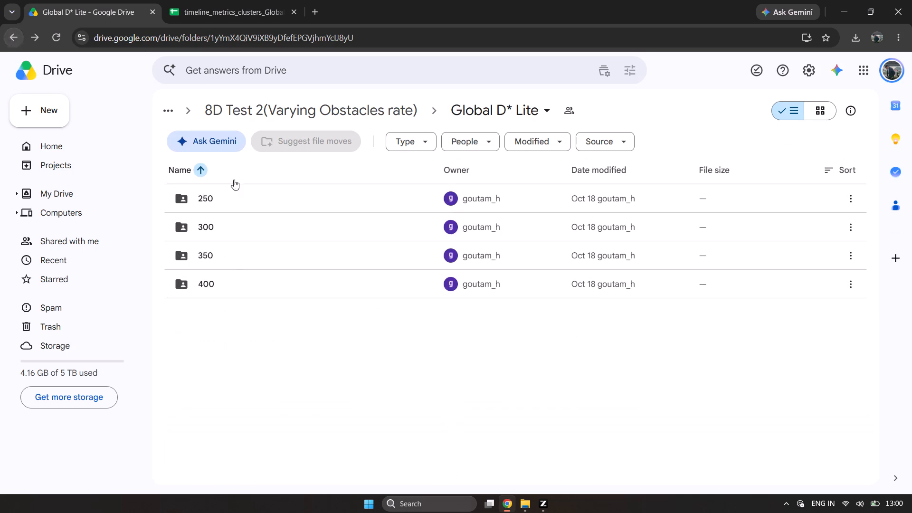
{"action": "double_click", "coordinate": [215, 287]}
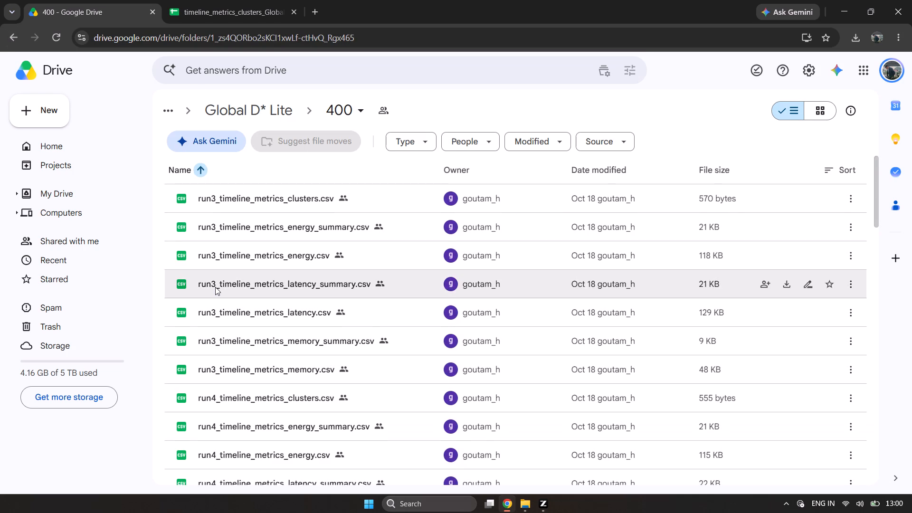
{"action": "scroll", "coordinate": [215, 287], "scroll_direction": "down", "scroll_amount": 3}
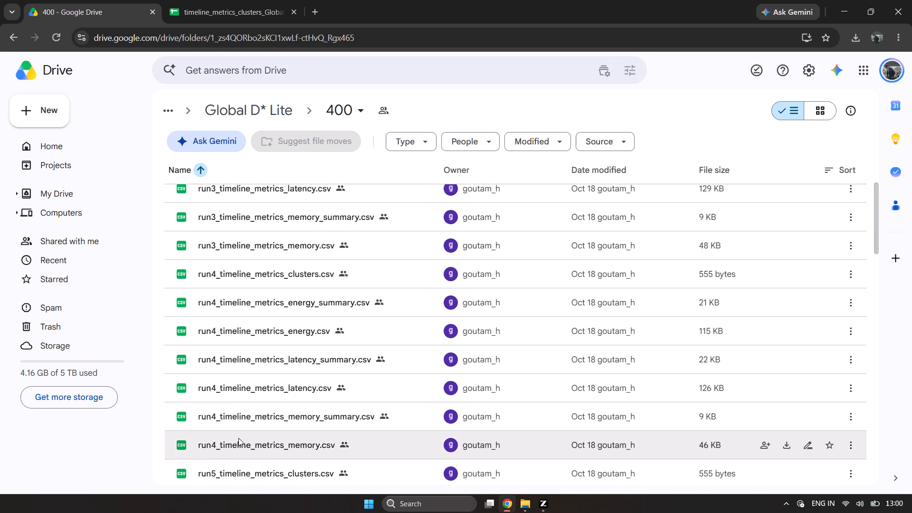
{"action": "double_click", "coordinate": [222, 474]}
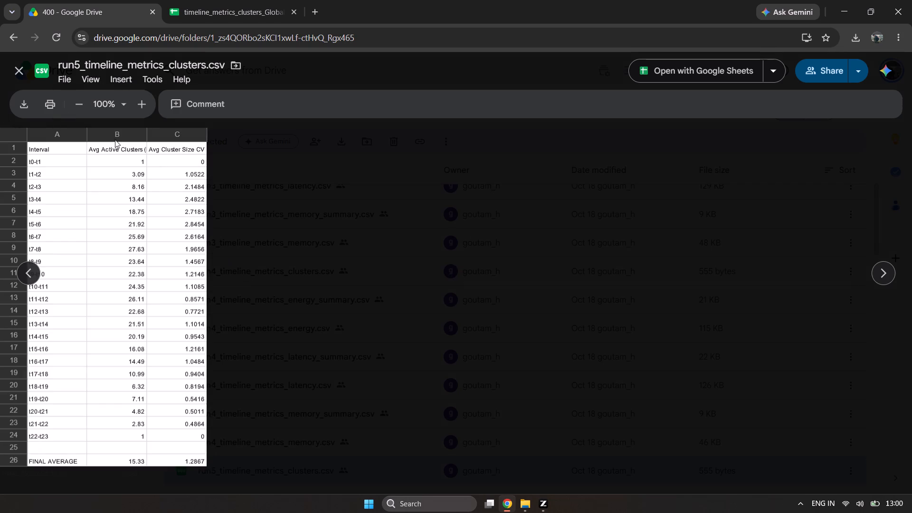
Copy the whole clusters table of the 400 folder's run5 file into the Global D* lite spreadsheet at A115.
{"action": "left_click_drag", "start_coordinate": [32, 149], "coordinate": [157, 372]}
{"action": "left_click", "coordinate": [44, 150]}
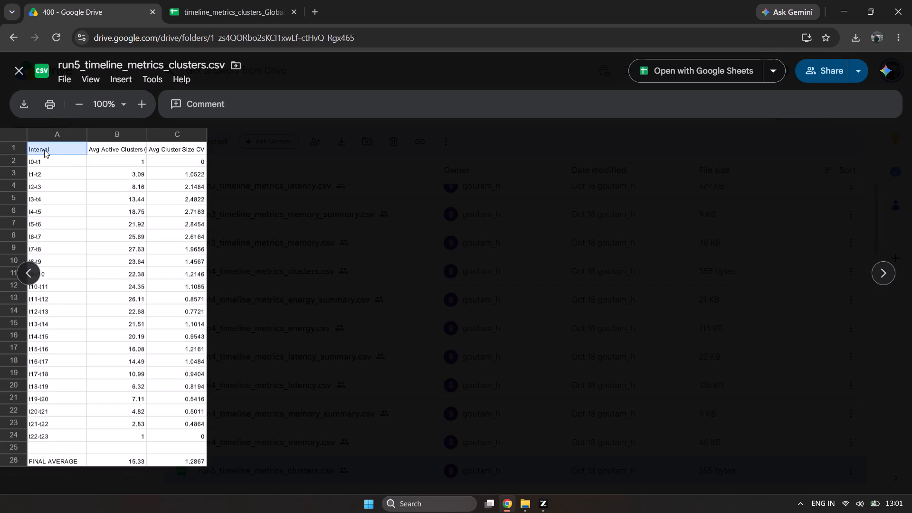
{"action": "left_click_drag", "start_coordinate": [39, 145], "coordinate": [193, 472]}
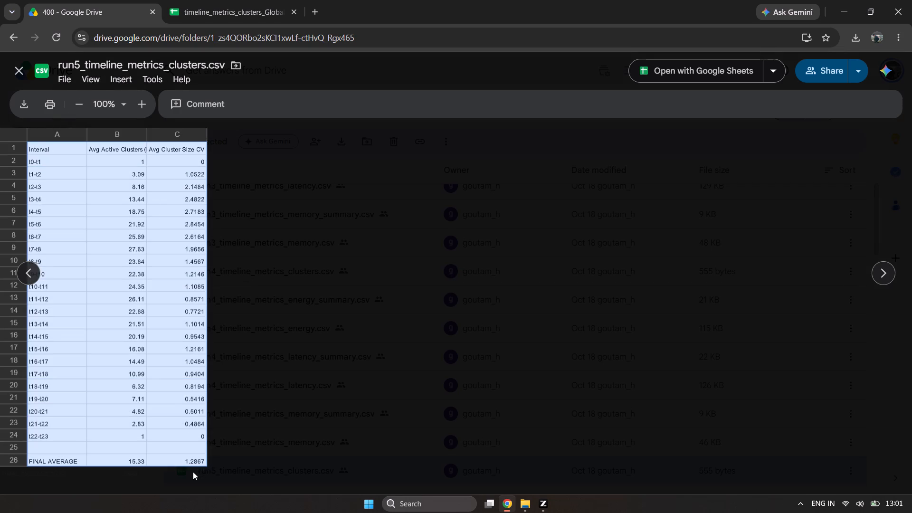
{"action": "key", "text": "ctrl+c"}
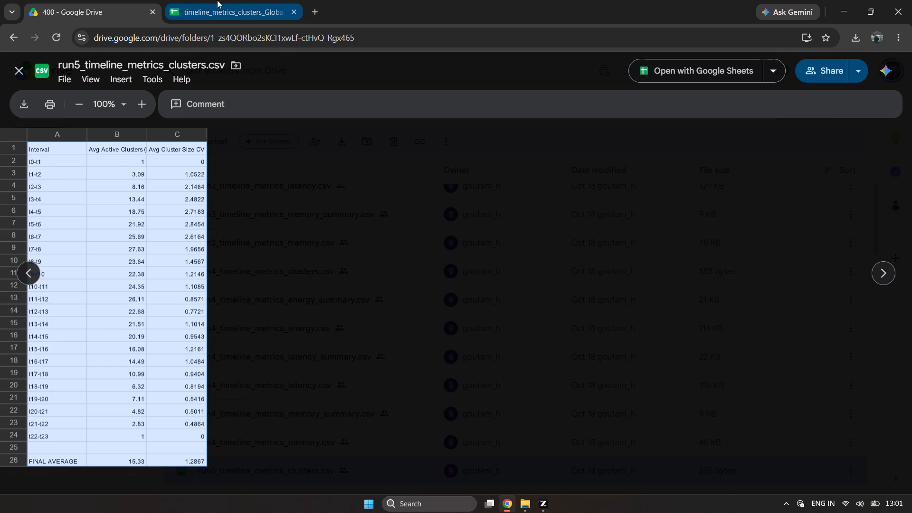
{"action": "left_click", "coordinate": [217, 0]}
{"action": "key", "text": "ctrl+v"}
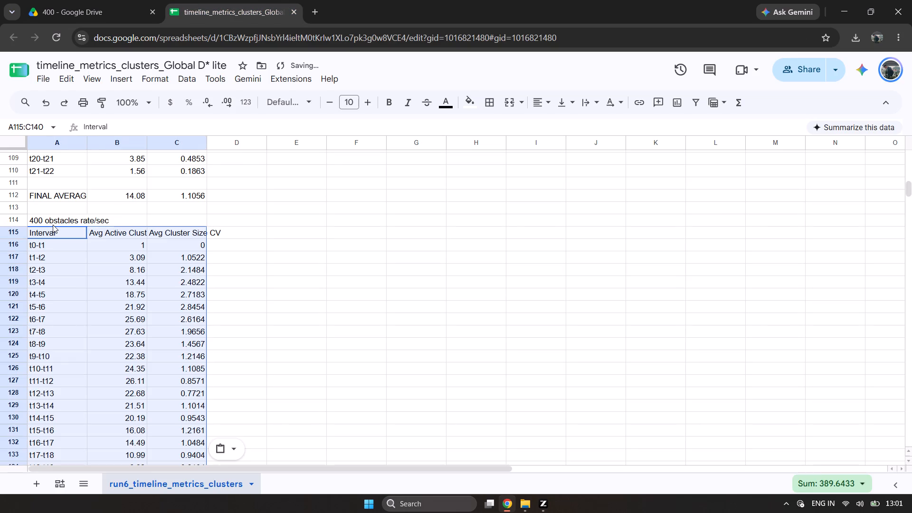
{"action": "left_click", "coordinate": [318, 355]}
{"action": "scroll", "coordinate": [318, 355], "scroll_direction": "down", "scroll_amount": 3}
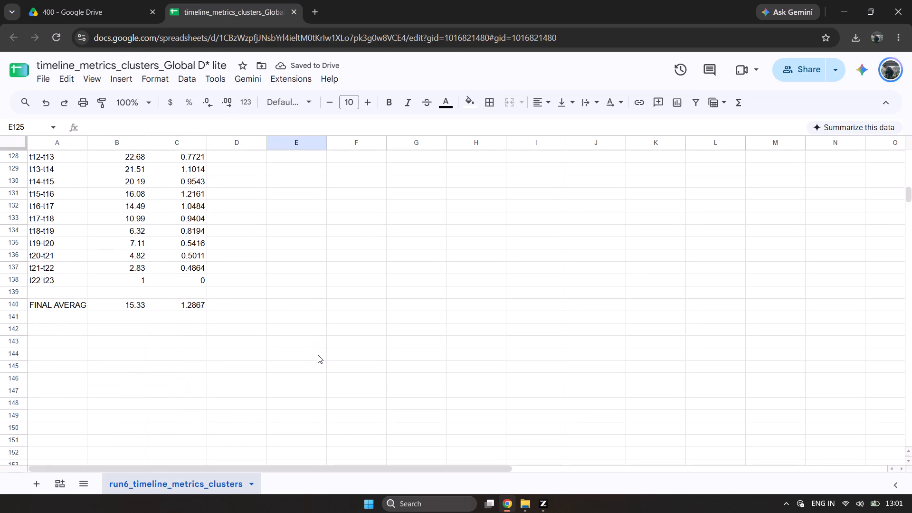
Download the timeline_metrics_clusters_Global D* lite spreadsheet as a Microsoft Excel (.xlsx) file, and close the spreadsheet and the file preview.
{"action": "left_click", "coordinate": [48, 84]}
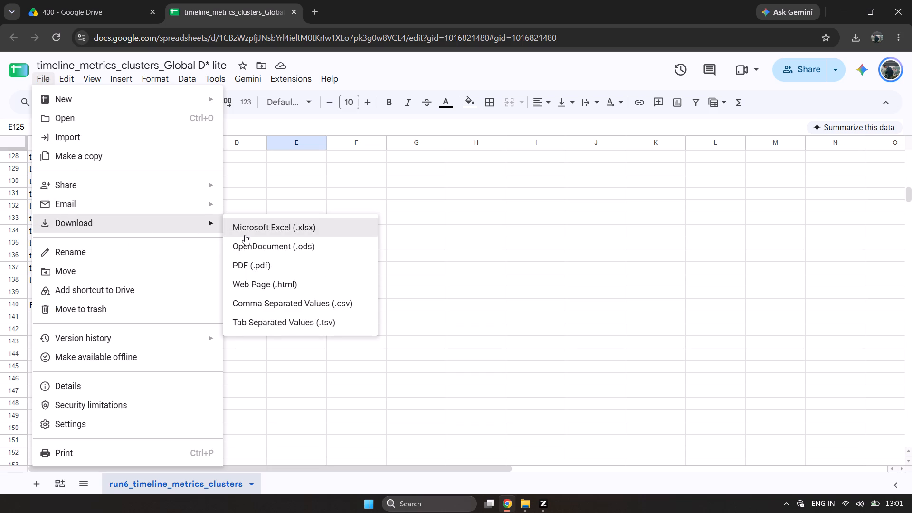
{"action": "left_click", "coordinate": [245, 235]}
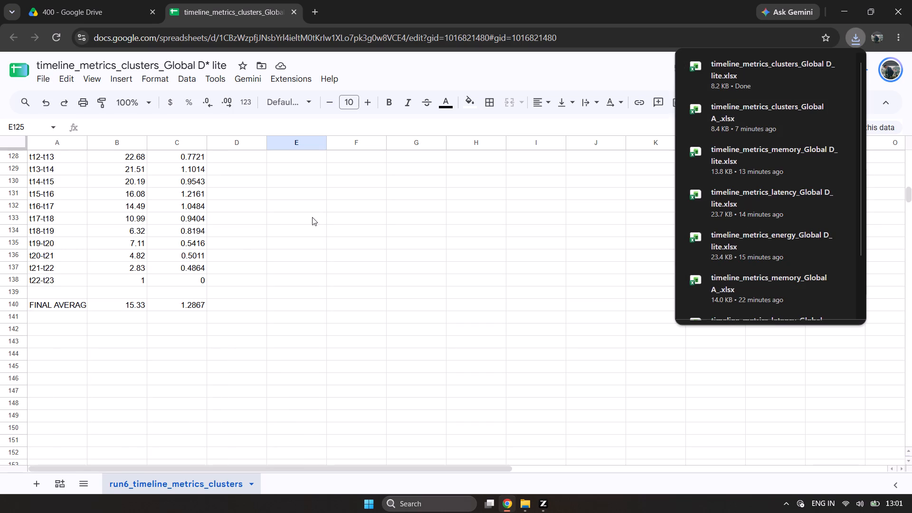
{"action": "left_click", "coordinate": [365, 239]}
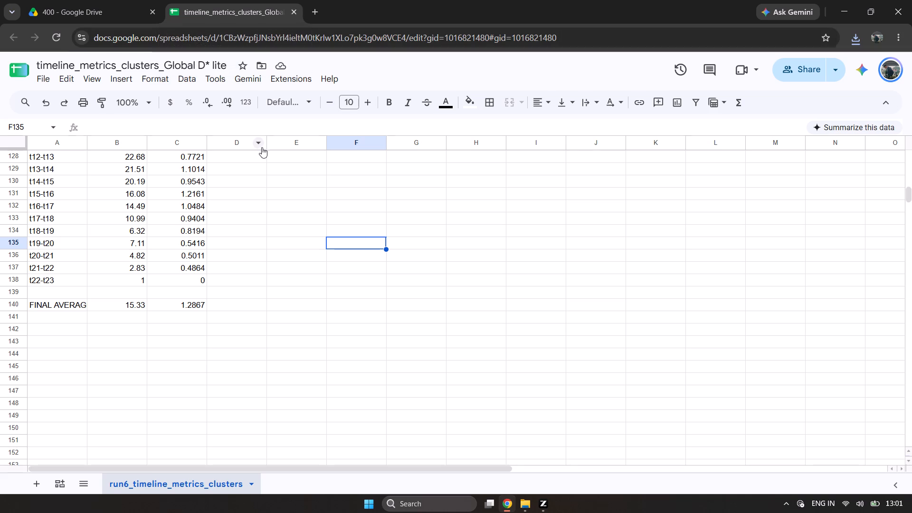
{"action": "left_click", "coordinate": [292, 9]}
{"action": "left_click", "coordinate": [20, 68]}
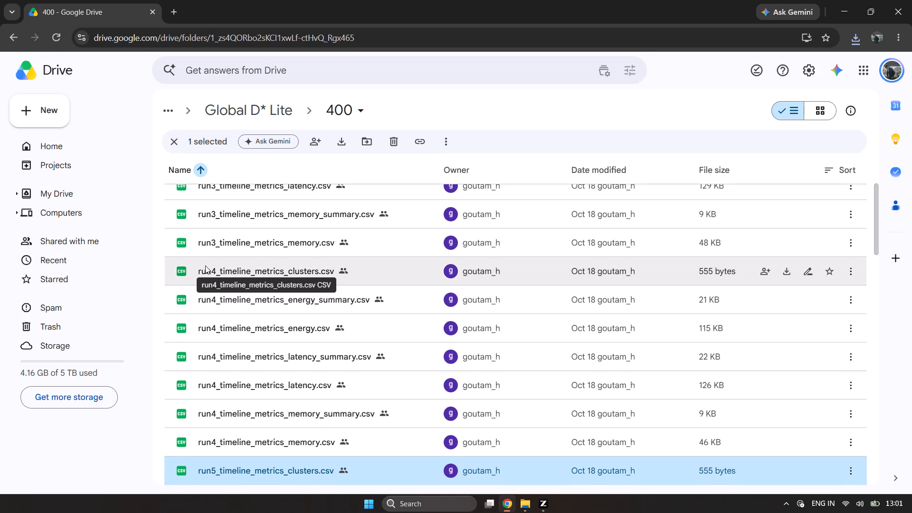
Go to the 100 folder of Global D* Lite inside 8D Test 1(Varying No. of UAVs).
{"action": "scroll", "coordinate": [205, 266], "scroll_direction": "down", "scroll_amount": 3}
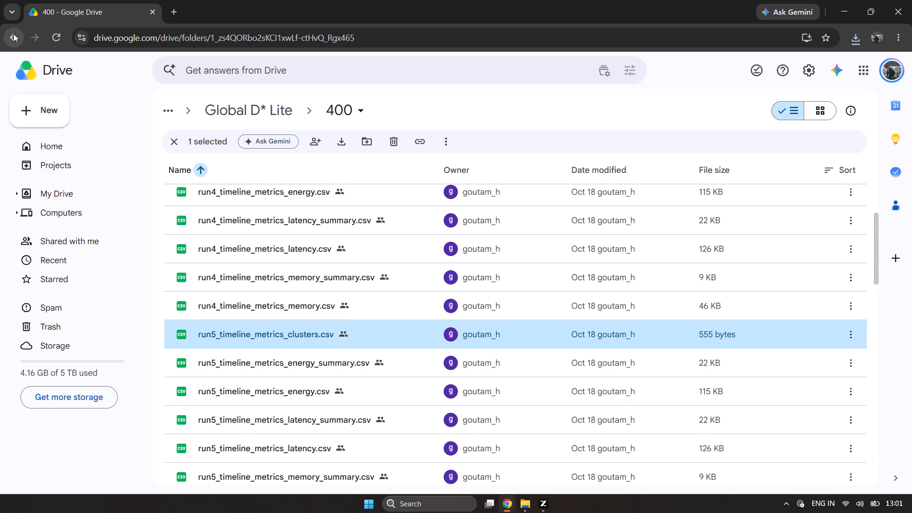
{"action": "left_click", "coordinate": [13, 34]}
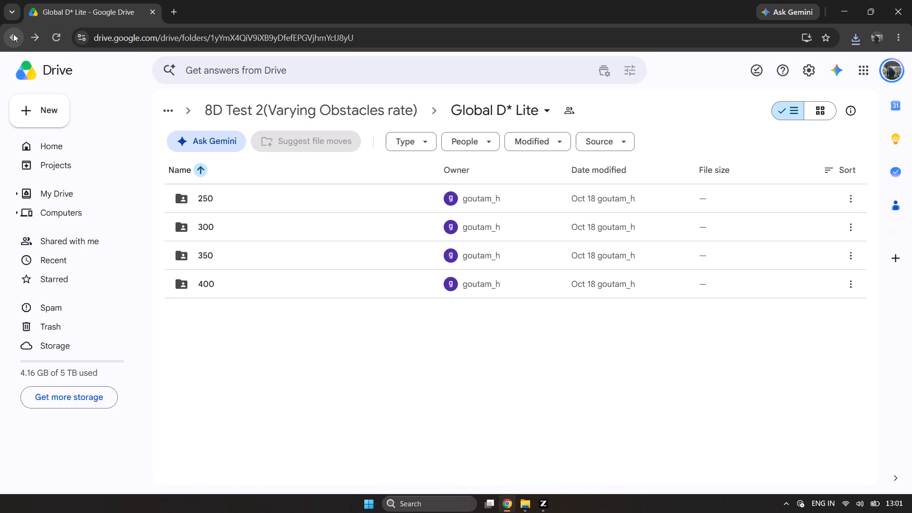
{"action": "left_click", "coordinate": [13, 34]}
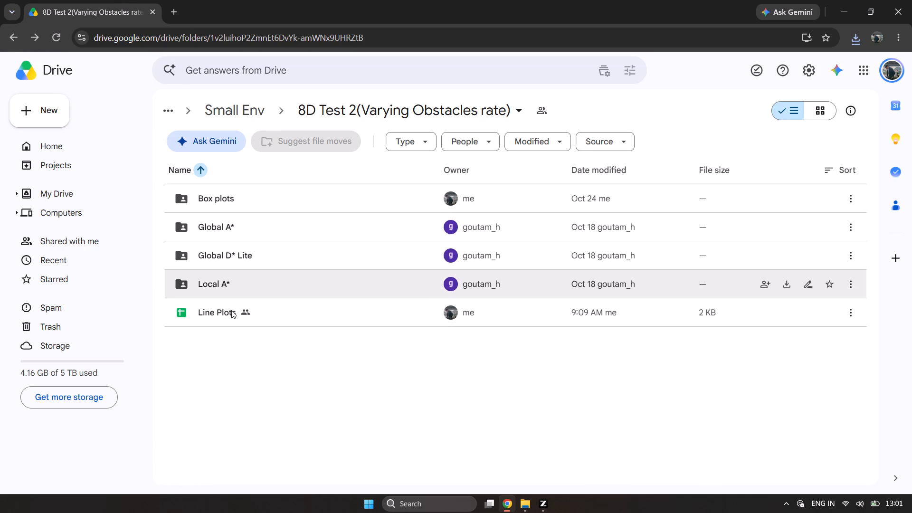
{"action": "left_click", "coordinate": [228, 339]}
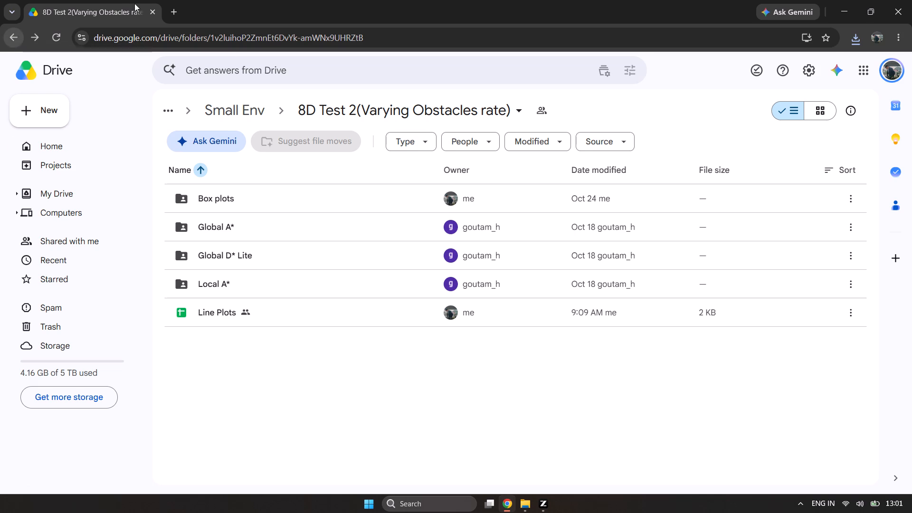
{"action": "left_click", "coordinate": [17, 40]}
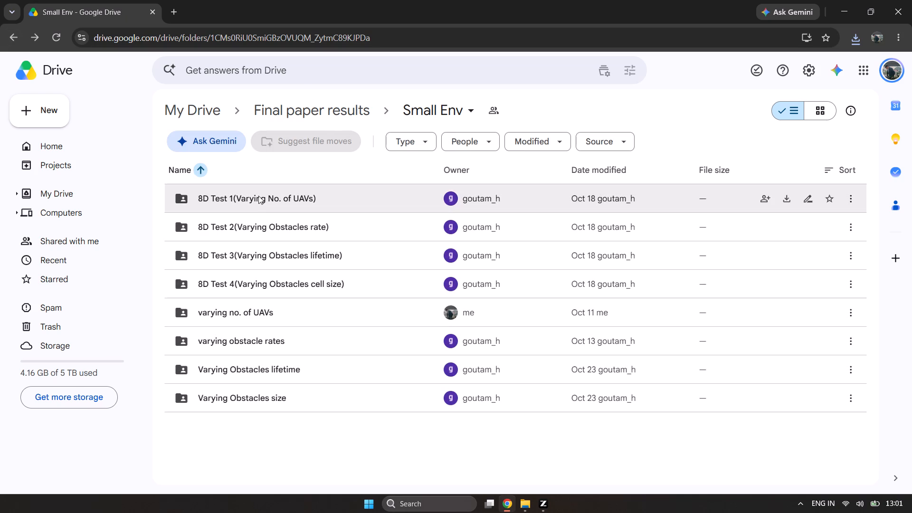
{"action": "double_click", "coordinate": [258, 196]}
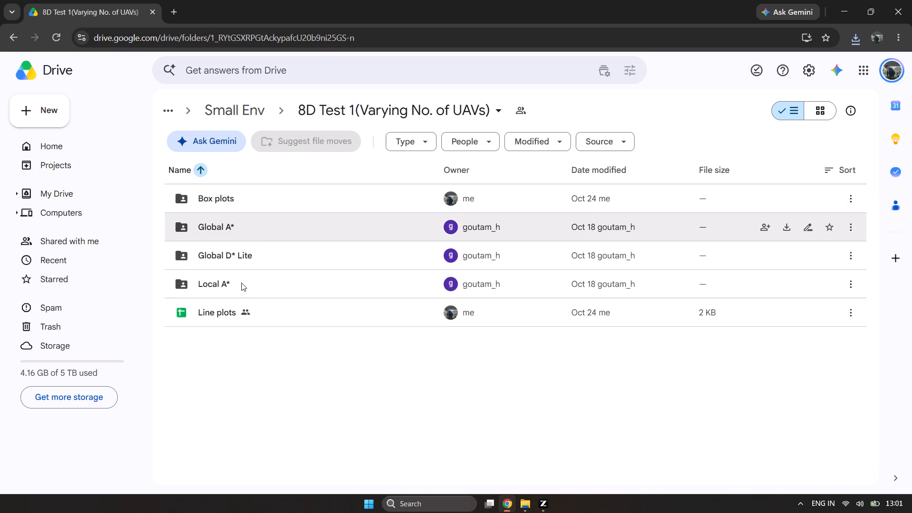
{"action": "double_click", "coordinate": [241, 266]}
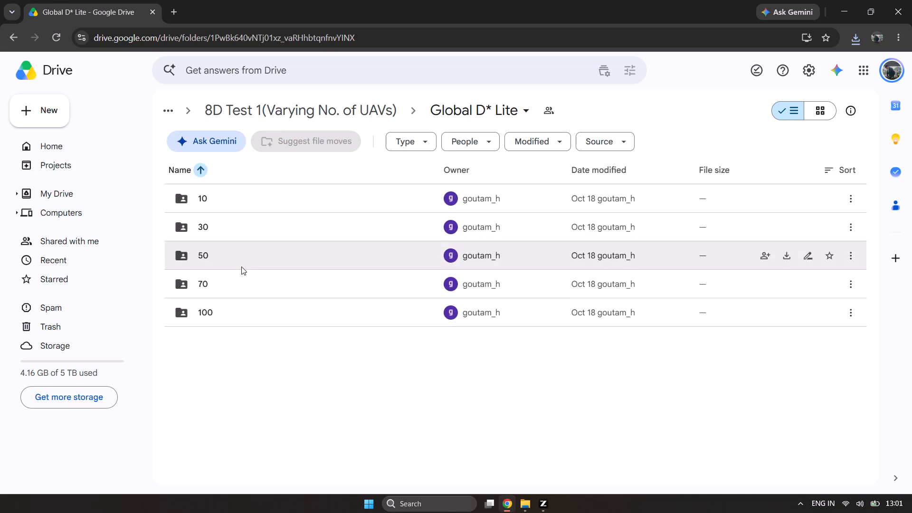
{"action": "triple_click", "coordinate": [224, 319]}
Move timeline_metrics_clusters_Global D* lite from the 100 folder to the Box plots folder of 8D Test 2(Varying Obstacles rate).
{"action": "scroll", "coordinate": [224, 319], "scroll_direction": "down", "scroll_amount": 5}
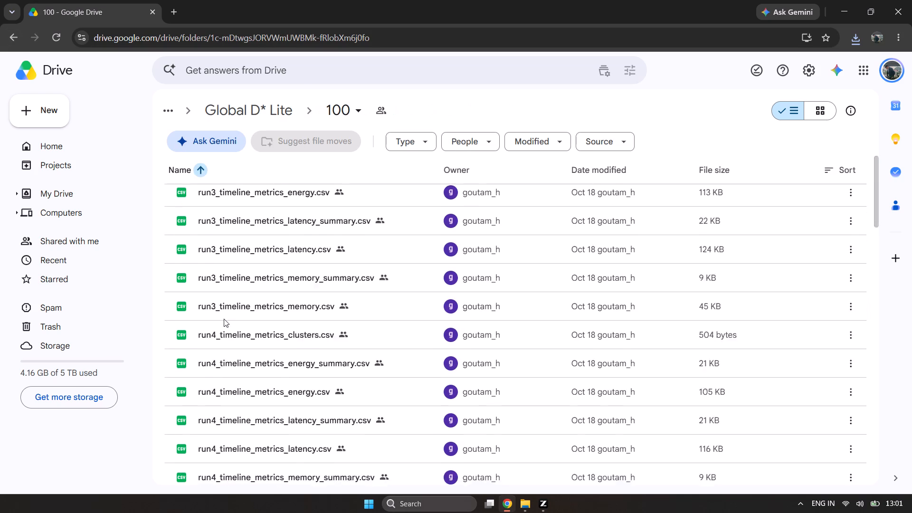
{"action": "scroll", "coordinate": [224, 319], "scroll_direction": "down", "scroll_amount": 18}
{"action": "scroll", "coordinate": [224, 319], "scroll_direction": "down", "scroll_amount": 7}
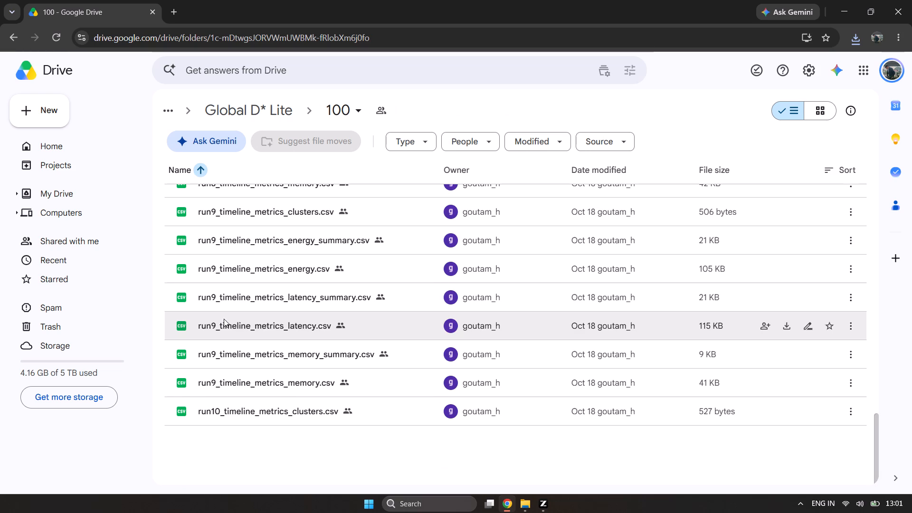
{"action": "scroll", "coordinate": [224, 319], "scroll_direction": "down", "scroll_amount": 13}
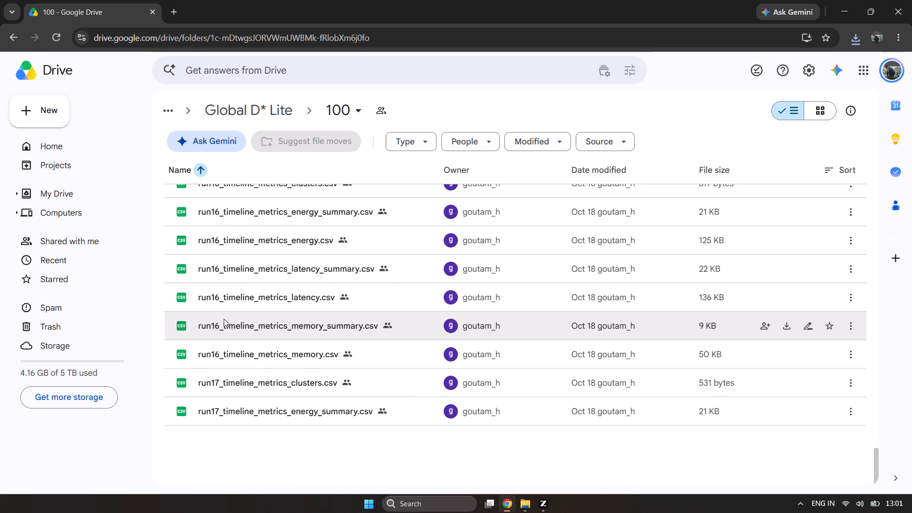
{"action": "scroll", "coordinate": [269, 396], "scroll_direction": "down", "scroll_amount": 5}
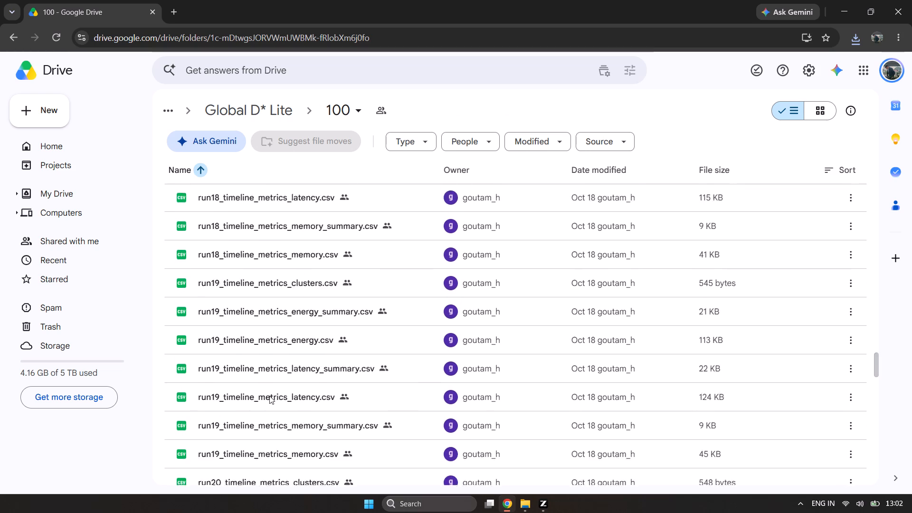
{"action": "scroll", "coordinate": [269, 396], "scroll_direction": "down", "scroll_amount": 7}
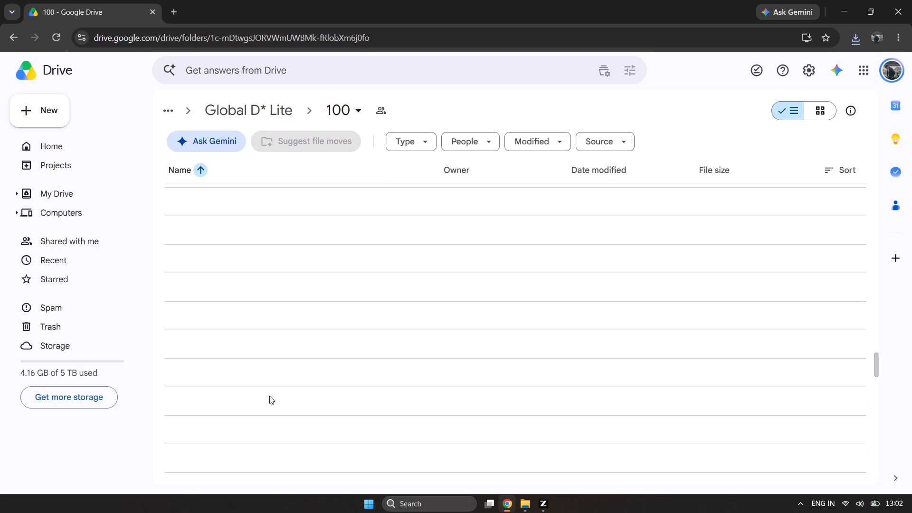
{"action": "scroll", "coordinate": [269, 396], "scroll_direction": "down", "scroll_amount": 8}
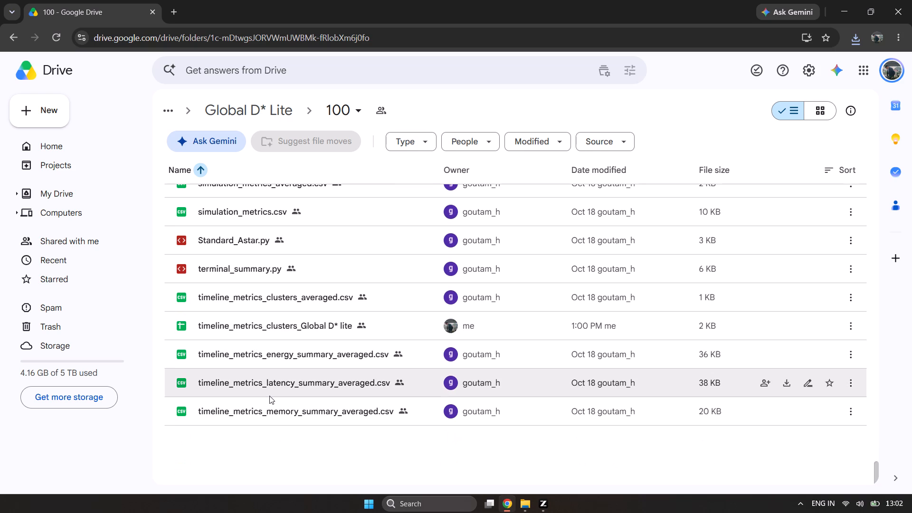
{"action": "left_click", "coordinate": [337, 335]}
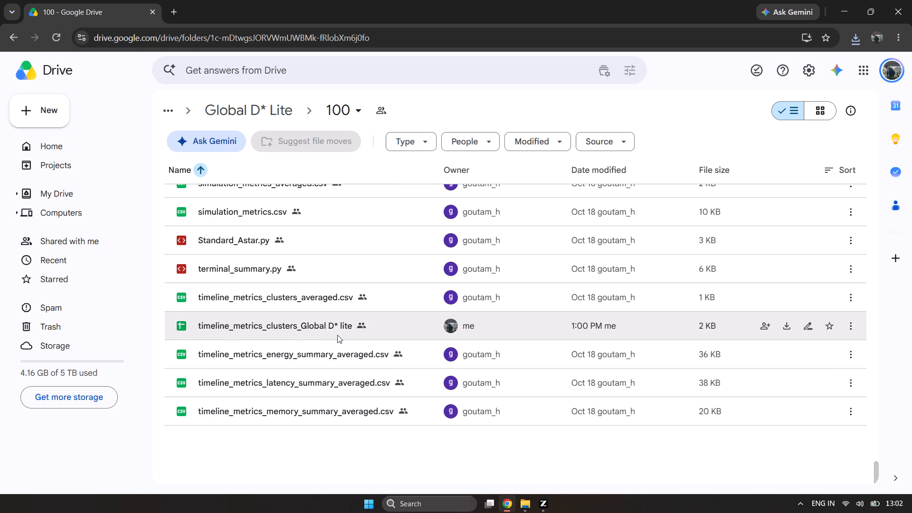
{"action": "left_click", "coordinate": [367, 141]}
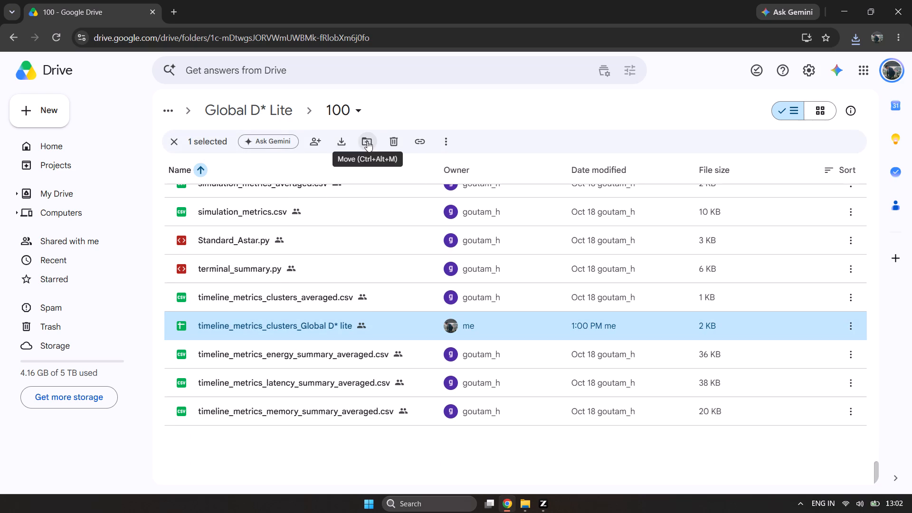
{"action": "double_click", "coordinate": [372, 262]}
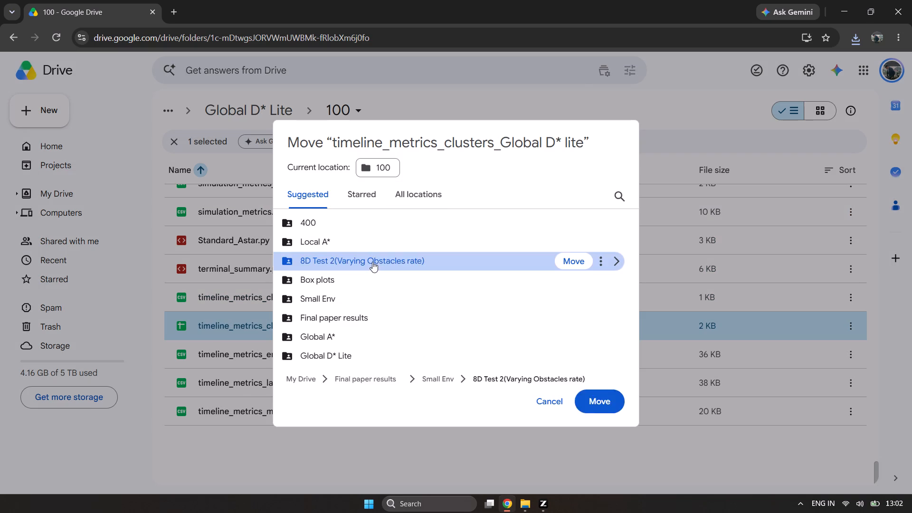
{"action": "left_click", "coordinate": [578, 267]}
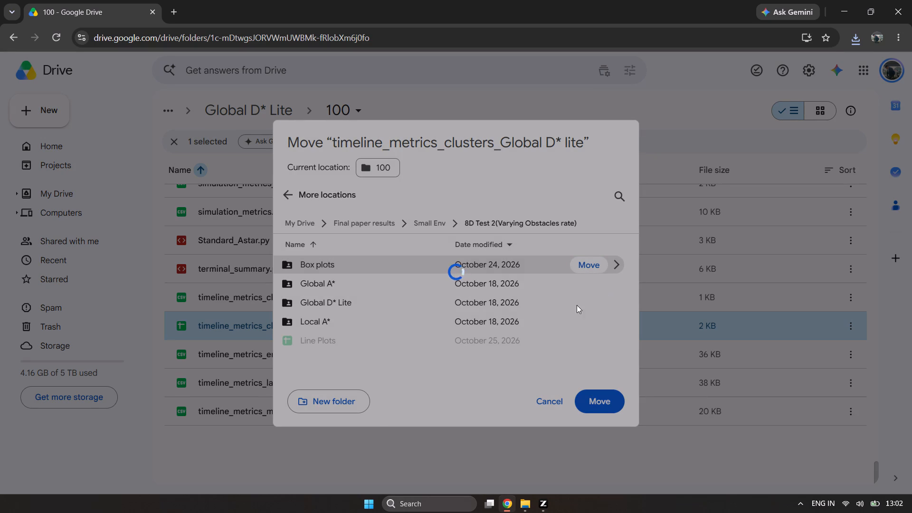
{"action": "left_click", "coordinate": [603, 306]}
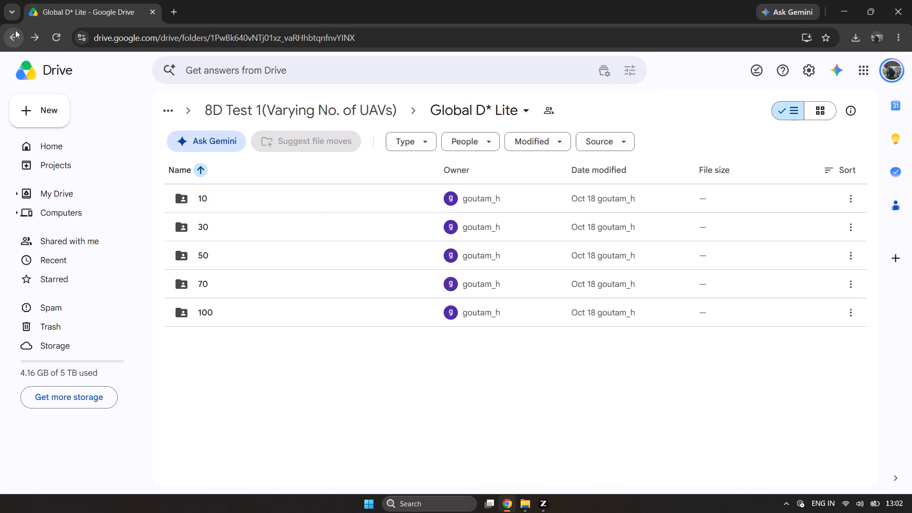
{"action": "left_click", "coordinate": [15, 30]}
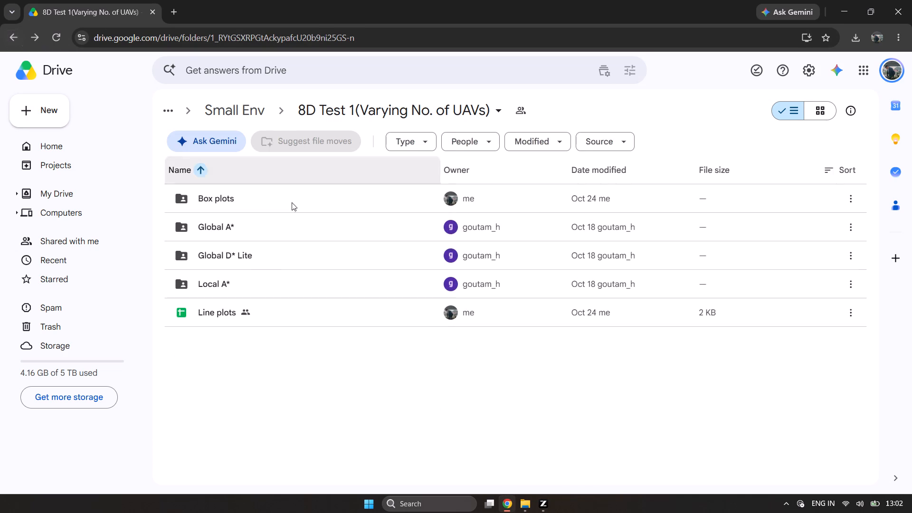
{"action": "double_click", "coordinate": [234, 288]}
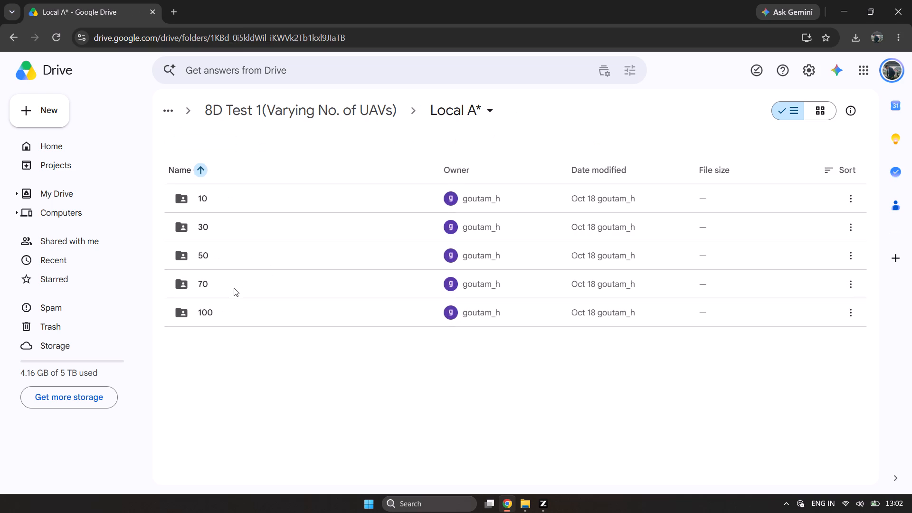
{"action": "double_click", "coordinate": [228, 322]}
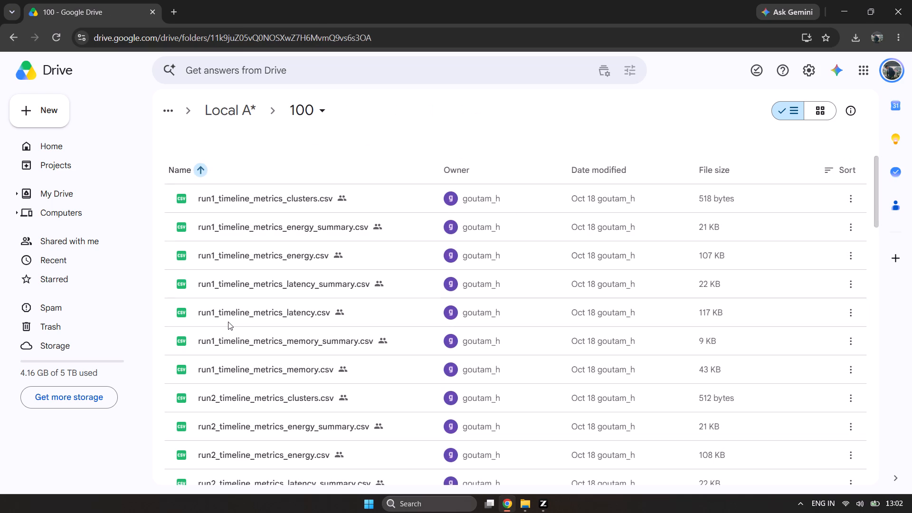
{"action": "scroll", "coordinate": [250, 434], "scroll_direction": "down", "scroll_amount": 8}
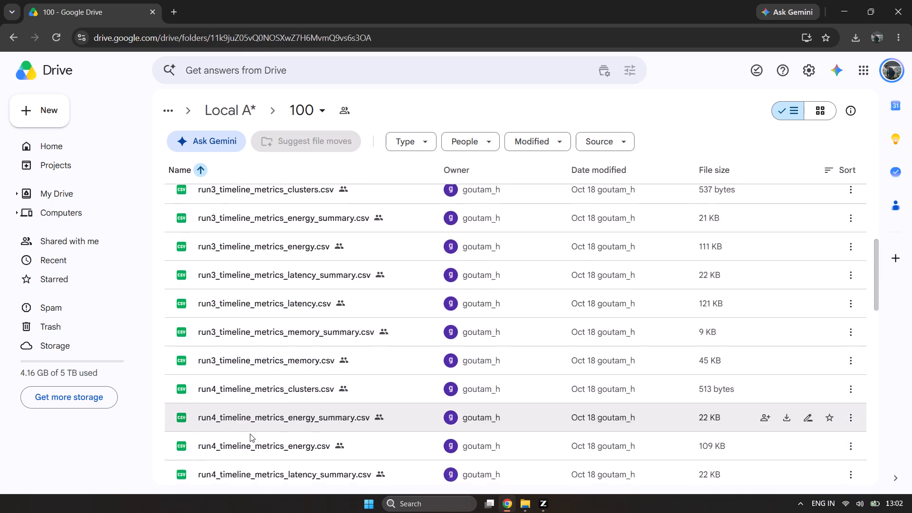
{"action": "scroll", "coordinate": [250, 434], "scroll_direction": "down", "scroll_amount": 5}
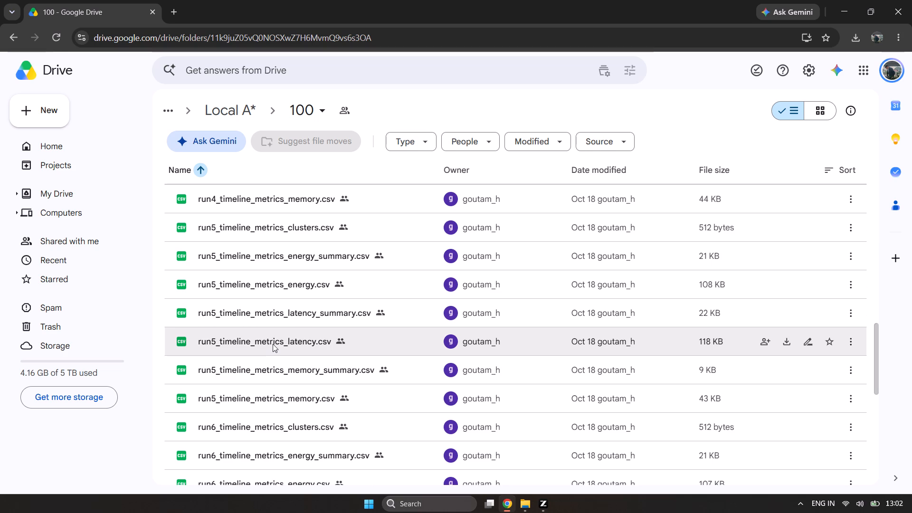
{"action": "double_click", "coordinate": [305, 231]}
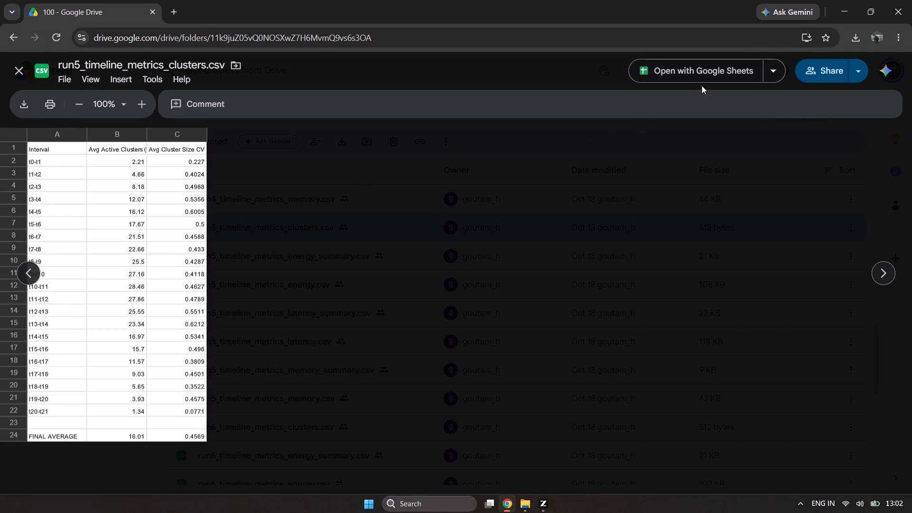
{"action": "left_click", "coordinate": [720, 71]}
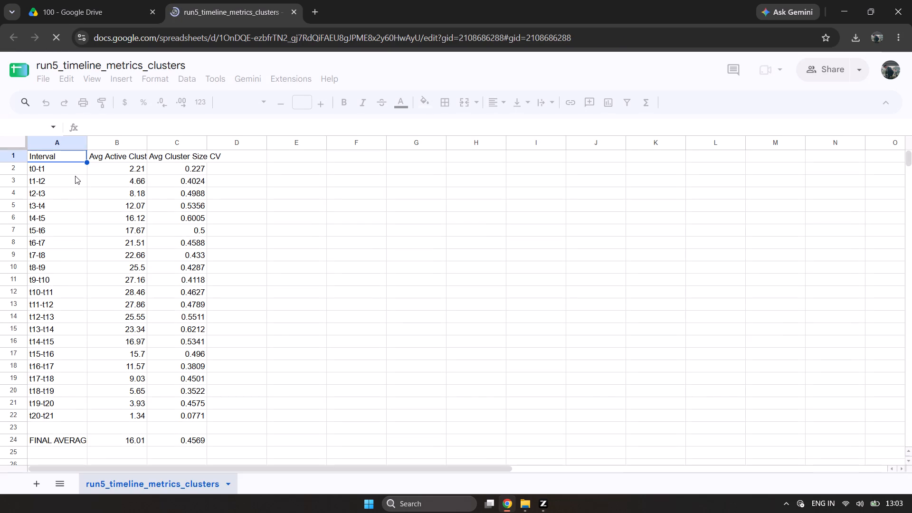
Insert three blank rows above the header row and enter the title Local A* in cell A1.
{"action": "right_click", "coordinate": [57, 155]}
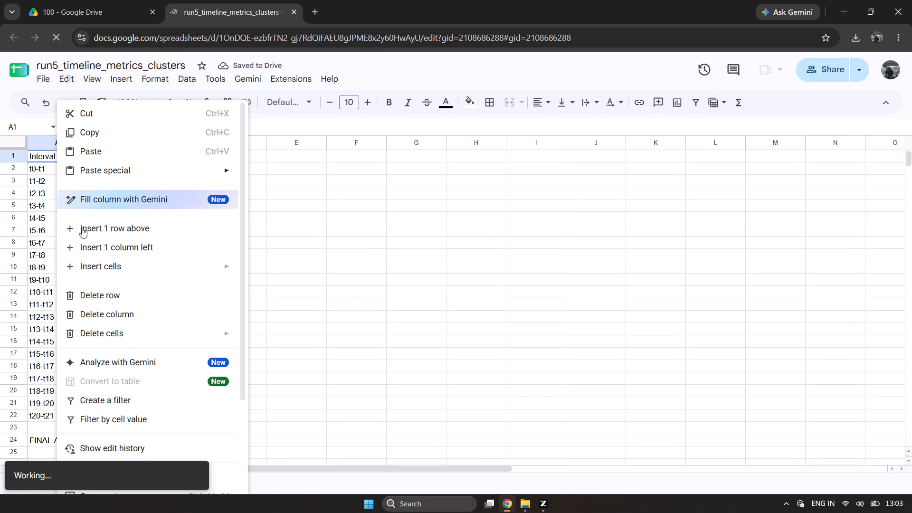
{"action": "left_click", "coordinate": [85, 229]}
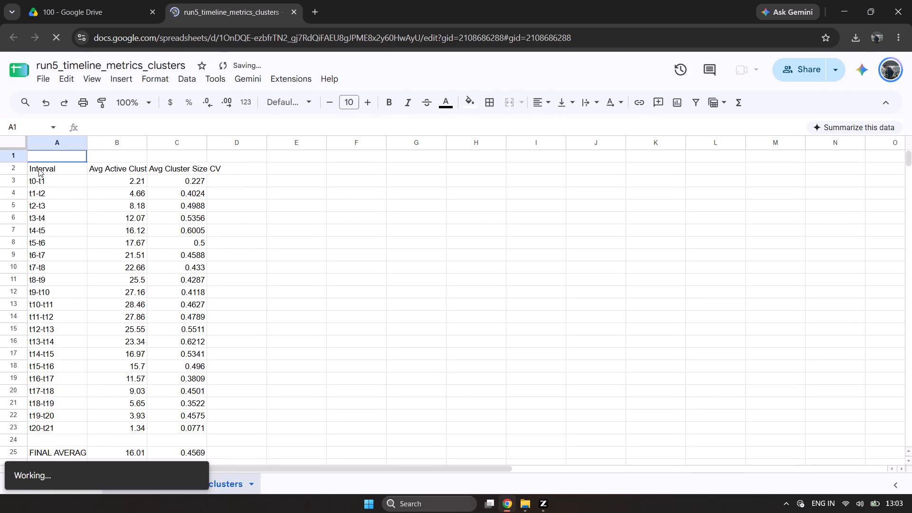
{"action": "left_click", "coordinate": [38, 169]}
{"action": "right_click", "coordinate": [38, 169]}
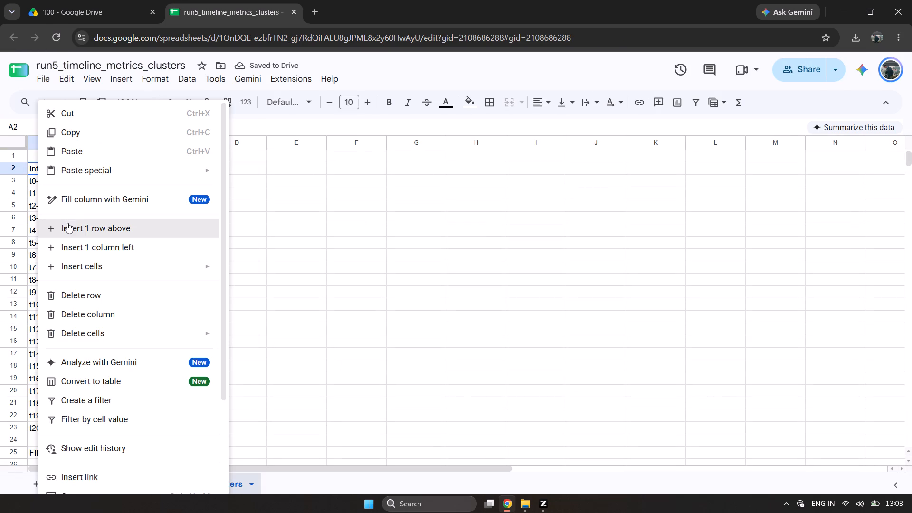
{"action": "left_click", "coordinate": [67, 223]}
{"action": "right_click", "coordinate": [64, 165]}
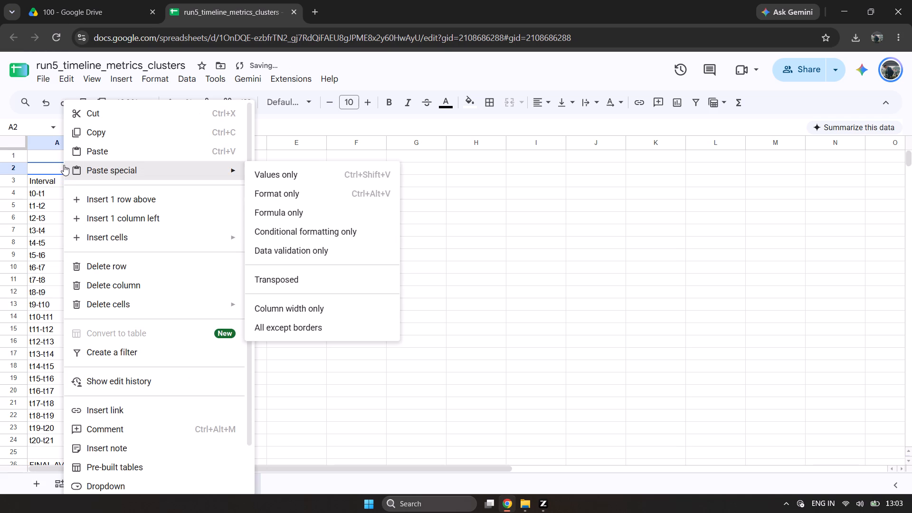
{"action": "left_click", "coordinate": [79, 197]}
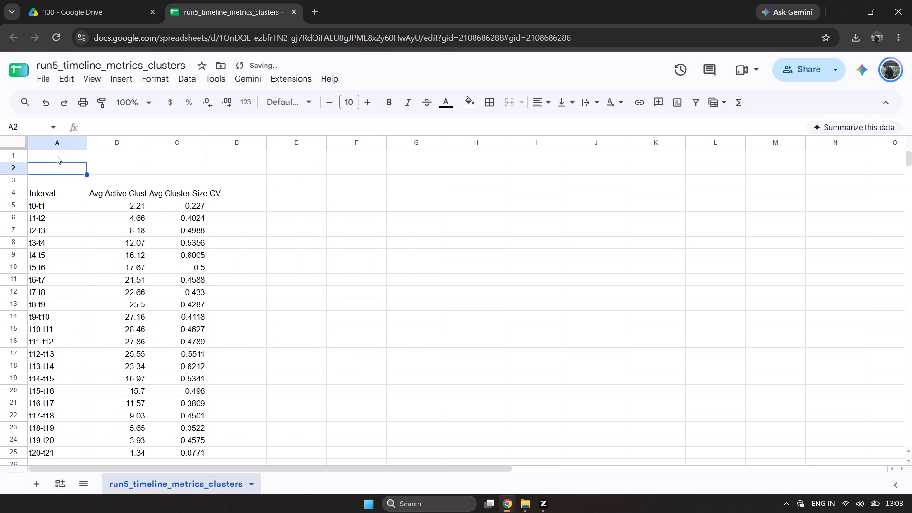
{"action": "left_click", "coordinate": [57, 156]}
{"action": "type", "text": "Local A*"}
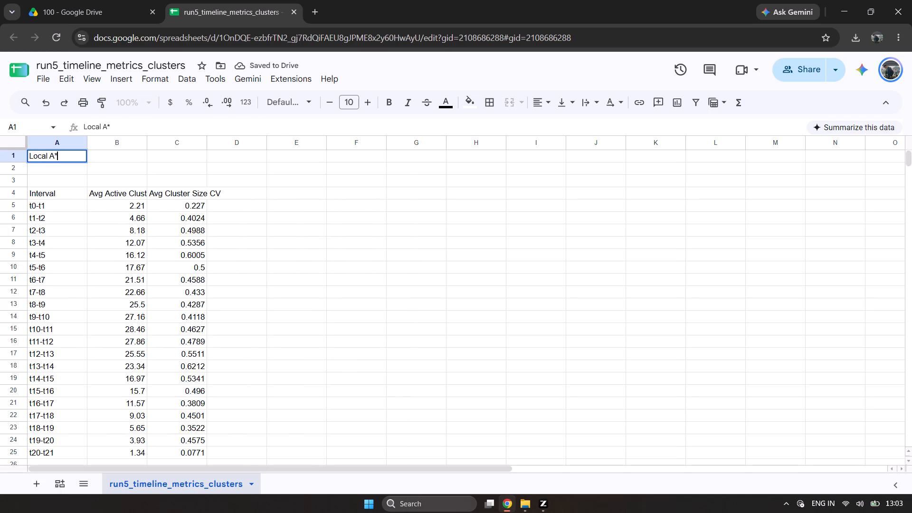
Rename the spreadsheet as timeline_metrics_clusters_Local A*.
{"action": "left_click", "coordinate": [61, 59]}
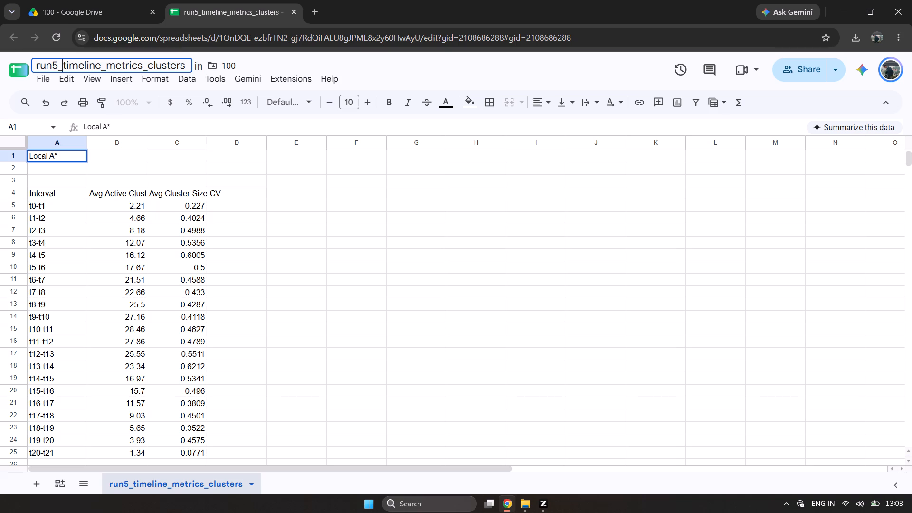
{"action": "key", "text": "BackSpace"}
{"action": "key", "text": "BackSpace"}
{"action": "key", "text": "BackSpace"}
{"action": "key", "text": "BackSpace"}
{"action": "key", "text": "BackSpace"}
{"action": "key", "text": "BackSpace"}
{"action": "key", "text": "BackSpace"}
{"action": "key", "text": "BackSpace"}
{"action": "key", "text": "BackSpace"}
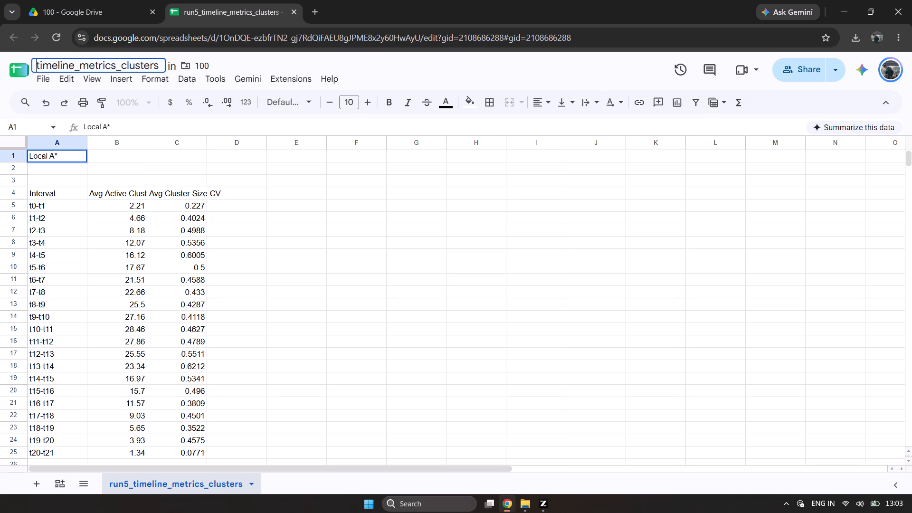
{"action": "left_click", "coordinate": [158, 65]}
{"action": "type", "text": "_Local A*"}
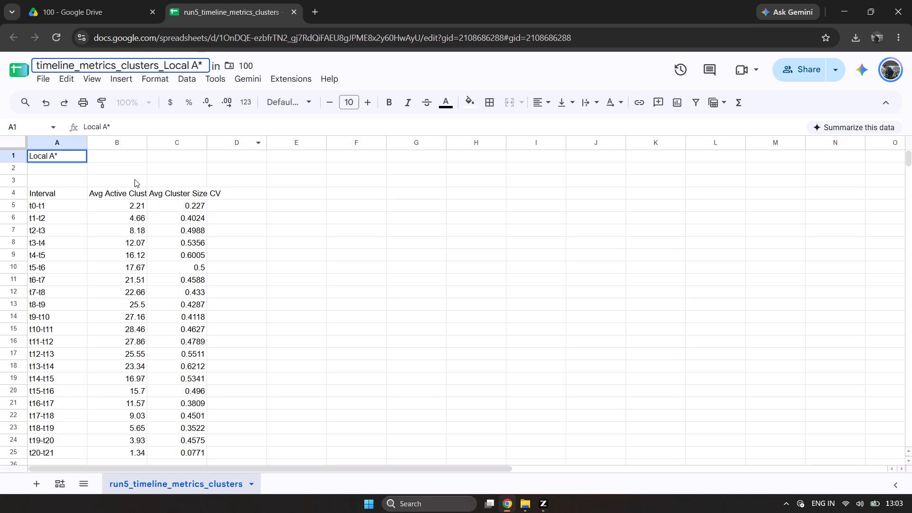
Label the first data block by entering 200 obstacles rate/sec in cell A3.
{"action": "left_click", "coordinate": [56, 184]}
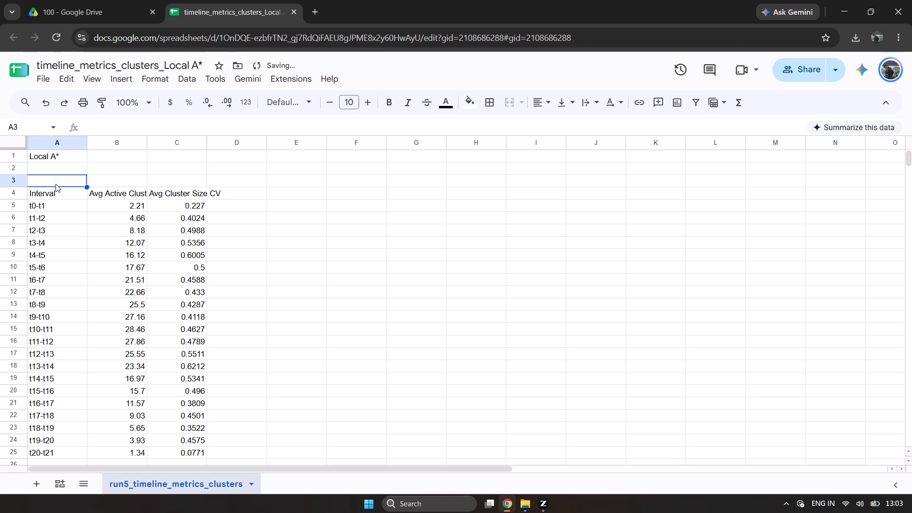
{"action": "type", "text": "200 obstacles rate"}
{"action": "type", "text": "/sec"}
{"action": "left_click", "coordinate": [250, 268]}
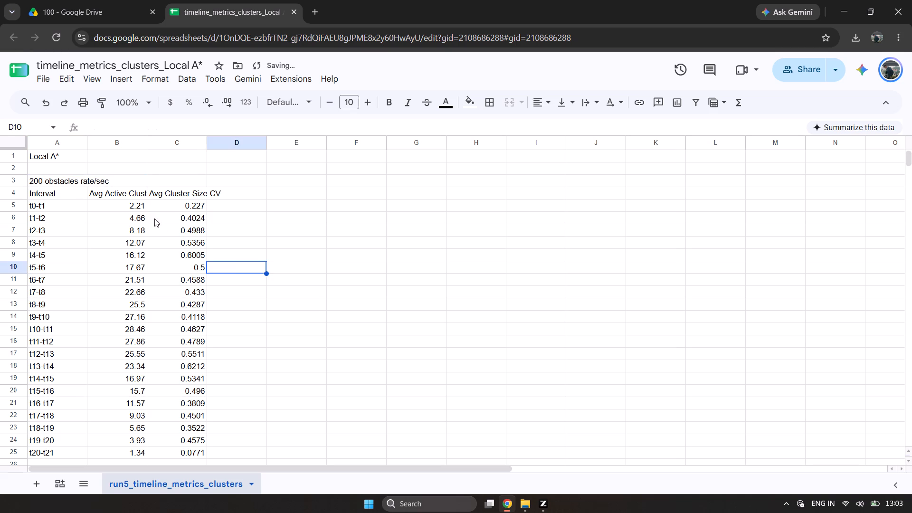
Copy the obstacles rate label from A3 to A29 below the first block and change it to 250 obstacles rate/sec.
{"action": "left_click", "coordinate": [84, 180]}
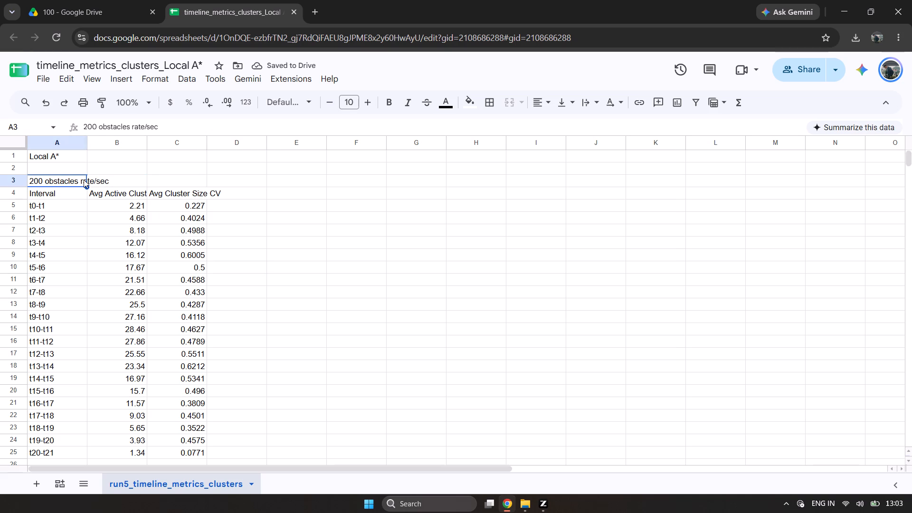
{"action": "key", "text": "ctrl+c"}
{"action": "left_click", "coordinate": [292, 346]}
{"action": "scroll", "coordinate": [292, 346], "scroll_direction": "down", "scroll_amount": 5}
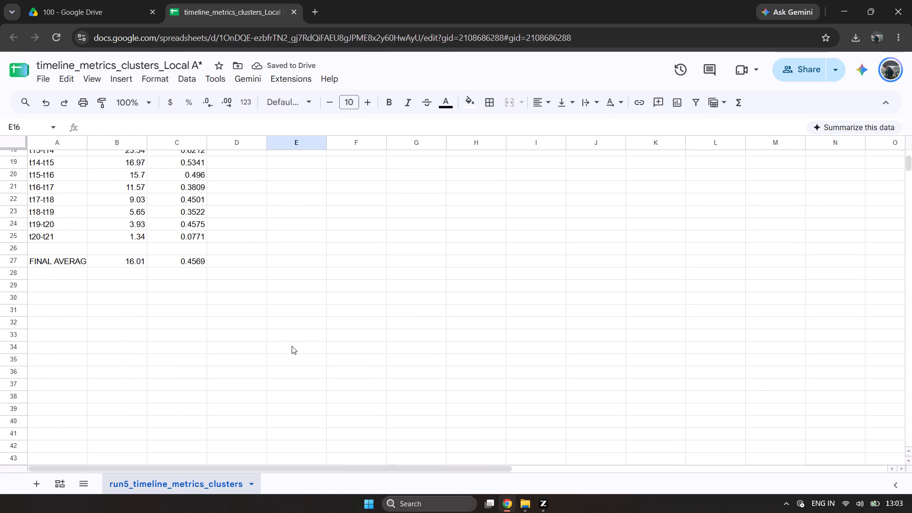
{"action": "left_click", "coordinate": [44, 277]}
{"action": "key", "text": "ctrl+v"}
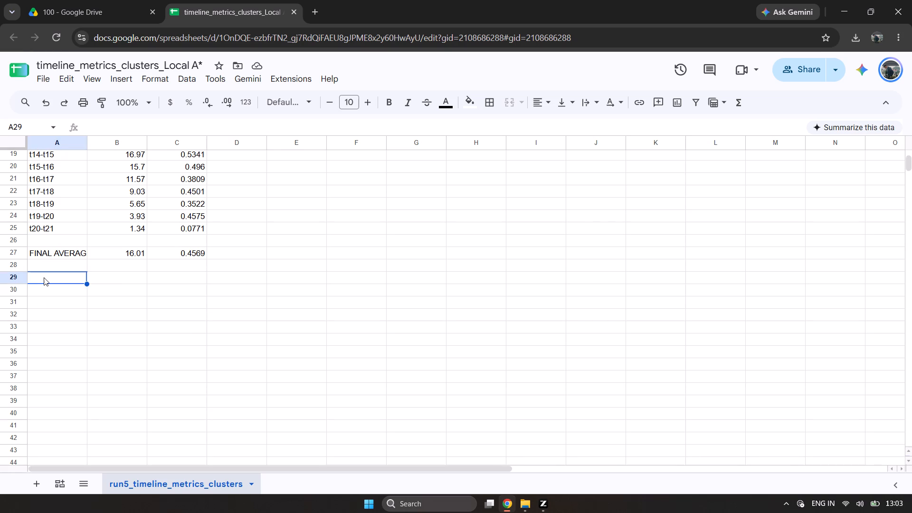
{"action": "left_click", "coordinate": [91, 123]}
{"action": "key", "text": "BackSpace"}
{"action": "key", "text": "5"}
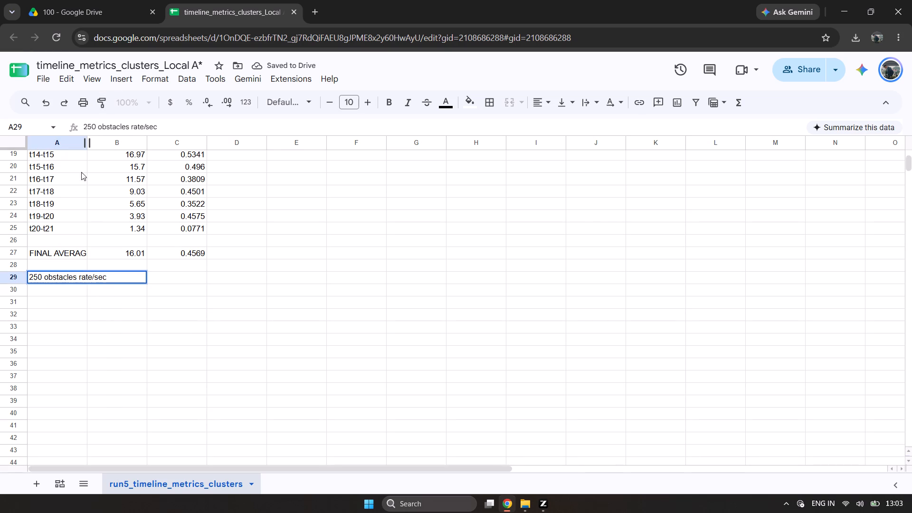
{"action": "left_click", "coordinate": [49, 291]}
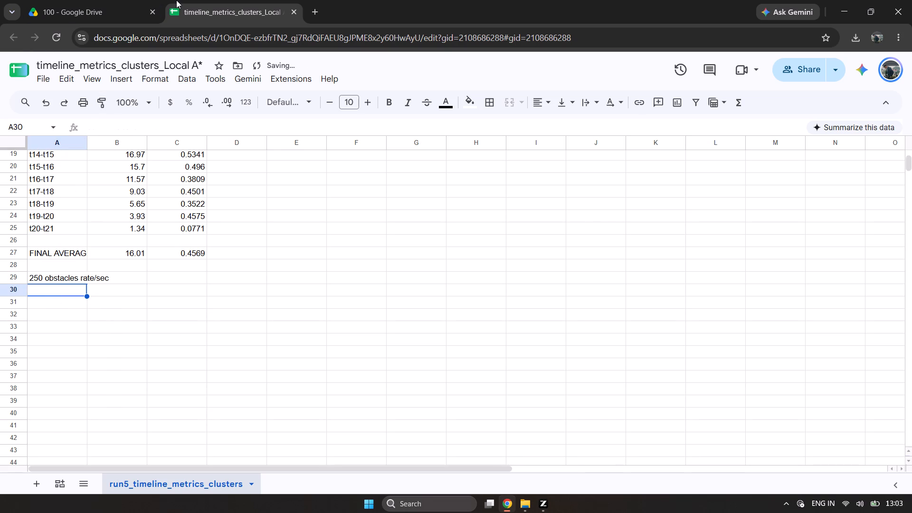
Return to Drive, close the file preview and go to the 250 folder of Local A* inside 8D Test 2(Varying Obstacles rate).
{"action": "left_click", "coordinate": [86, 0]}
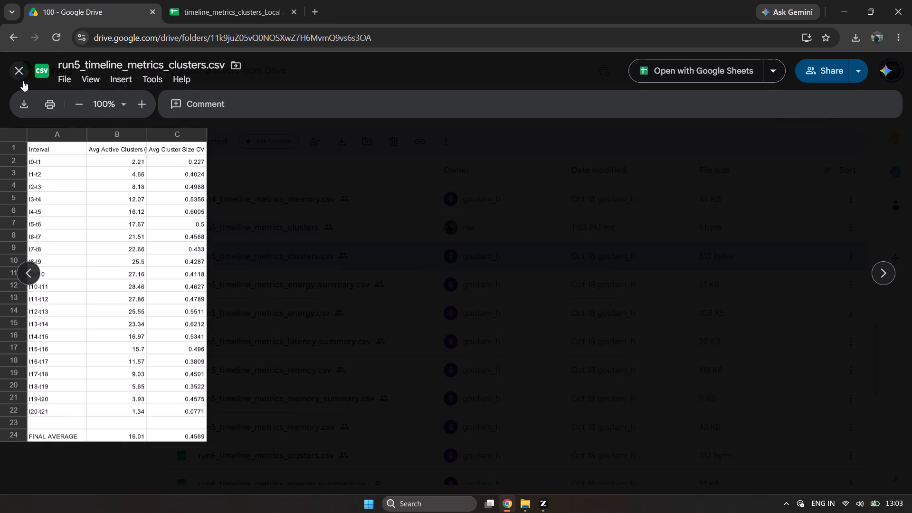
{"action": "left_click", "coordinate": [23, 81]}
{"action": "left_click", "coordinate": [11, 38]}
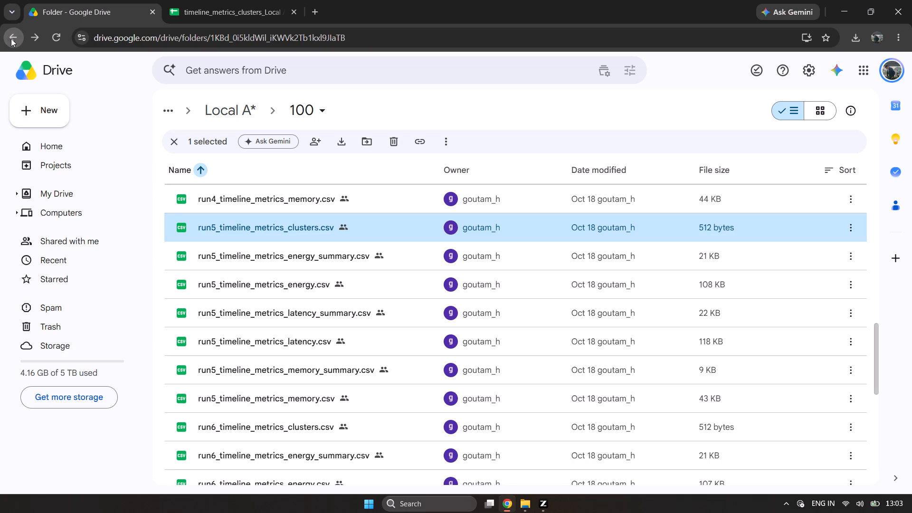
{"action": "left_click", "coordinate": [11, 38]}
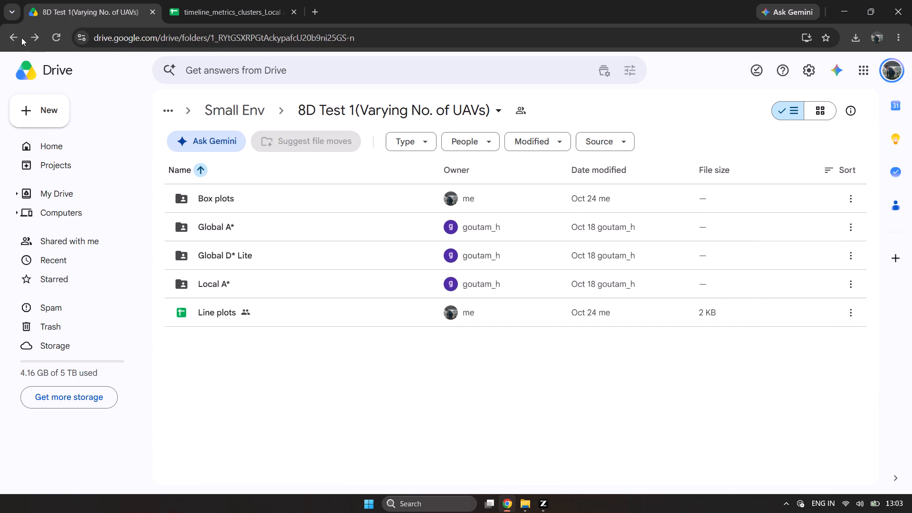
{"action": "left_click", "coordinate": [19, 35]}
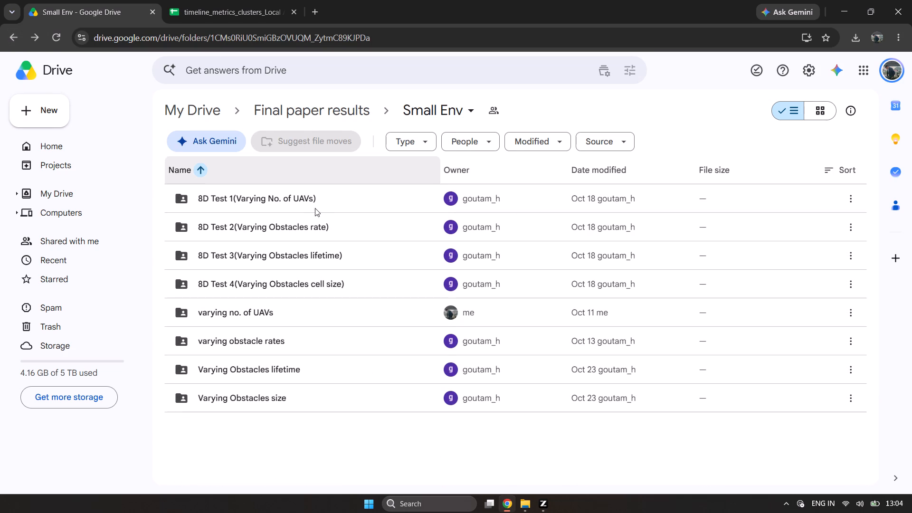
{"action": "double_click", "coordinate": [247, 231]}
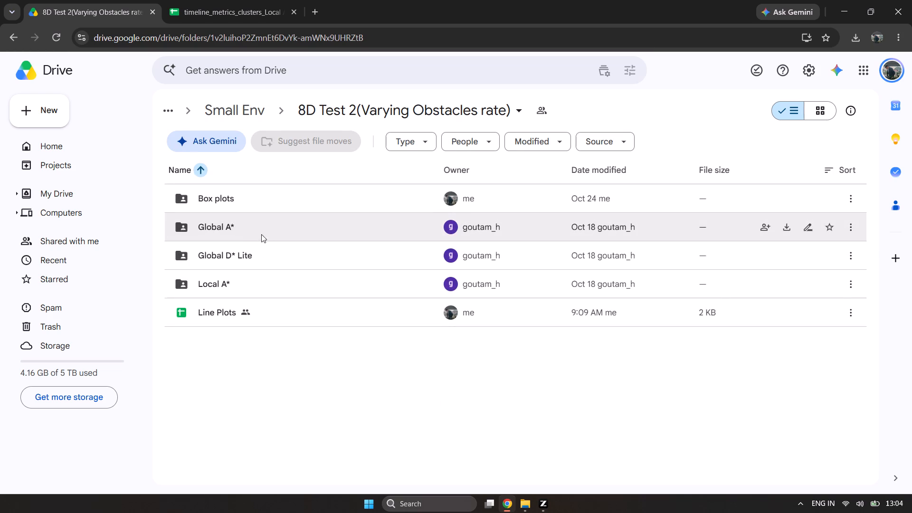
{"action": "double_click", "coordinate": [245, 278]}
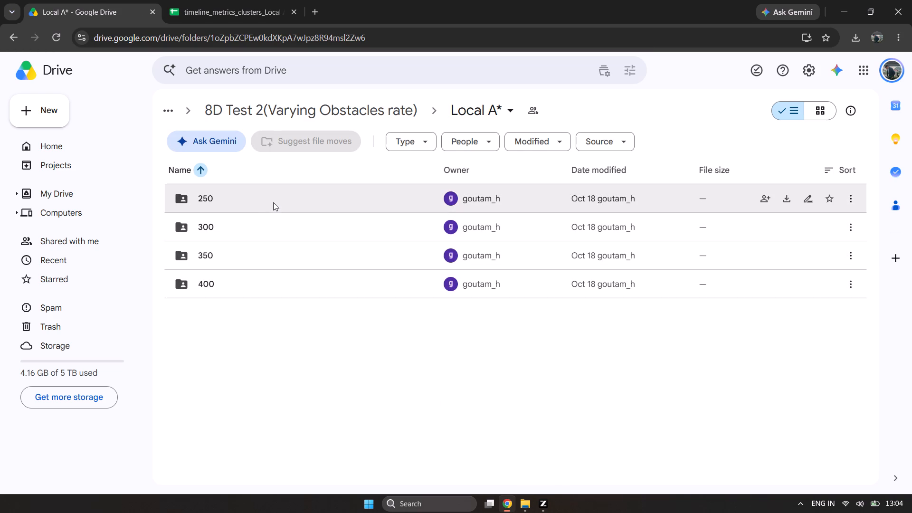
{"action": "double_click", "coordinate": [273, 201]}
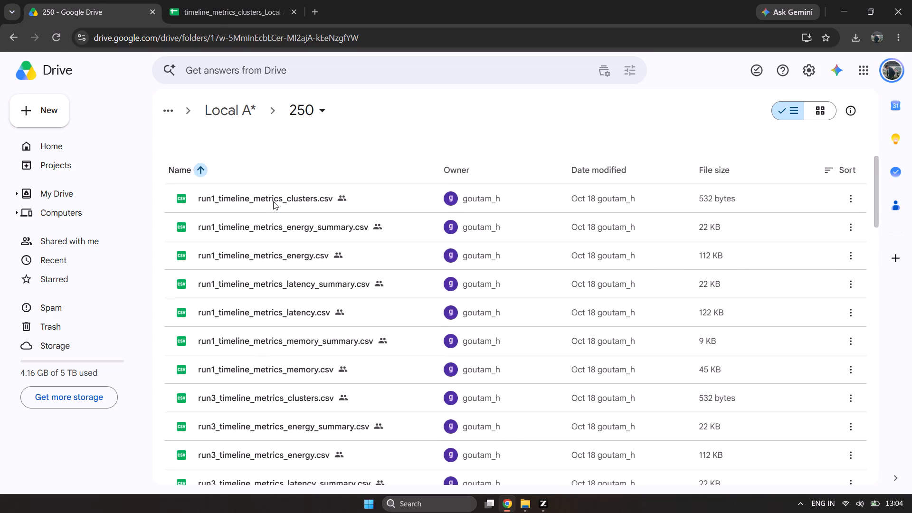
Copy the full table from run5_timeline_metrics_clusters.csv in the 250 folder and paste it into the Local A* spreadsheet at A30.
{"action": "scroll", "coordinate": [253, 369], "scroll_direction": "down", "scroll_amount": 5}
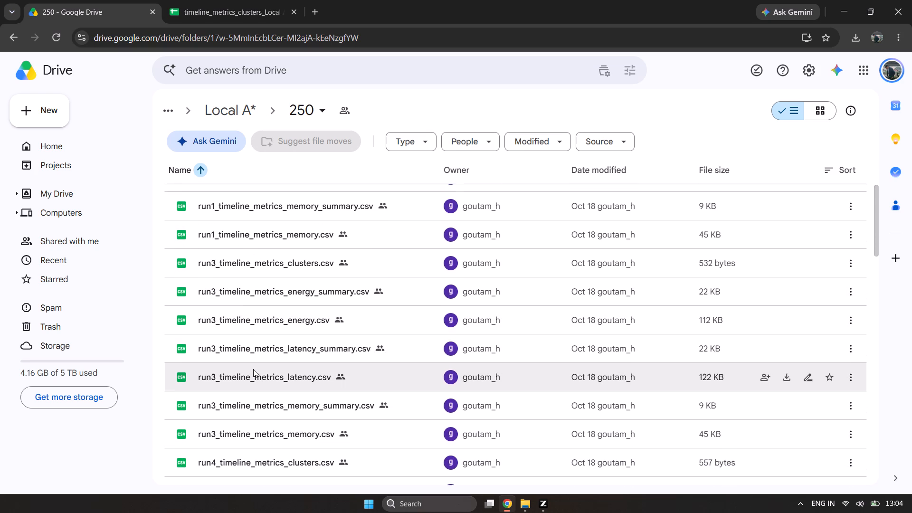
{"action": "scroll", "coordinate": [253, 369], "scroll_direction": "down", "scroll_amount": 4}
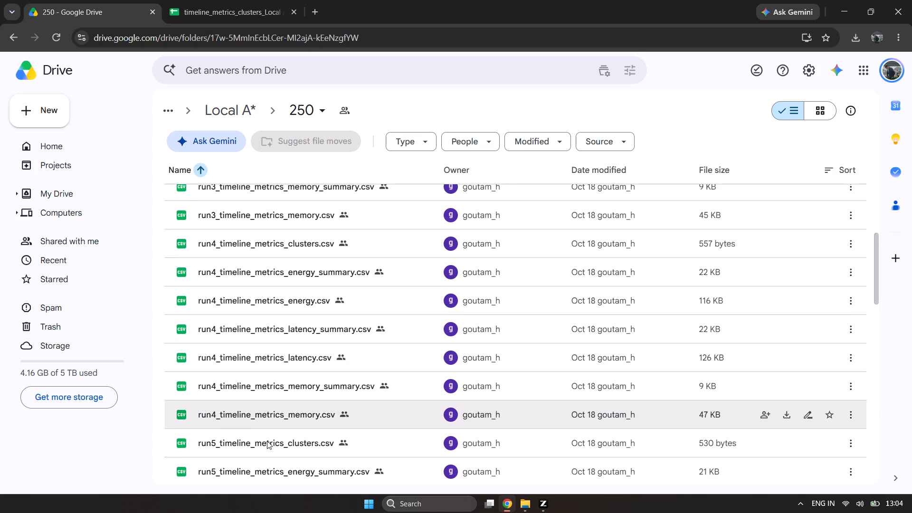
{"action": "double_click", "coordinate": [265, 446]}
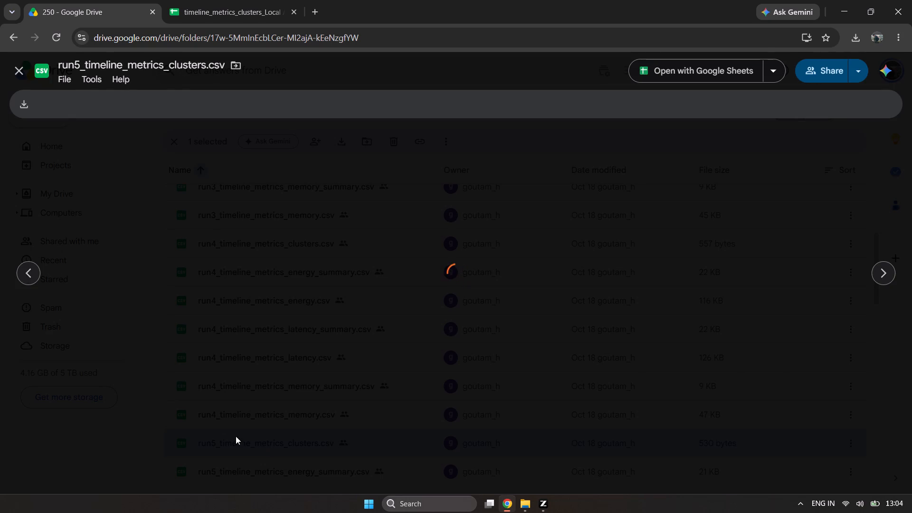
{"action": "left_click_drag", "start_coordinate": [49, 147], "coordinate": [218, 499]}
{"action": "key", "text": "ctrl+c"}
{"action": "left_click", "coordinate": [255, 5]}
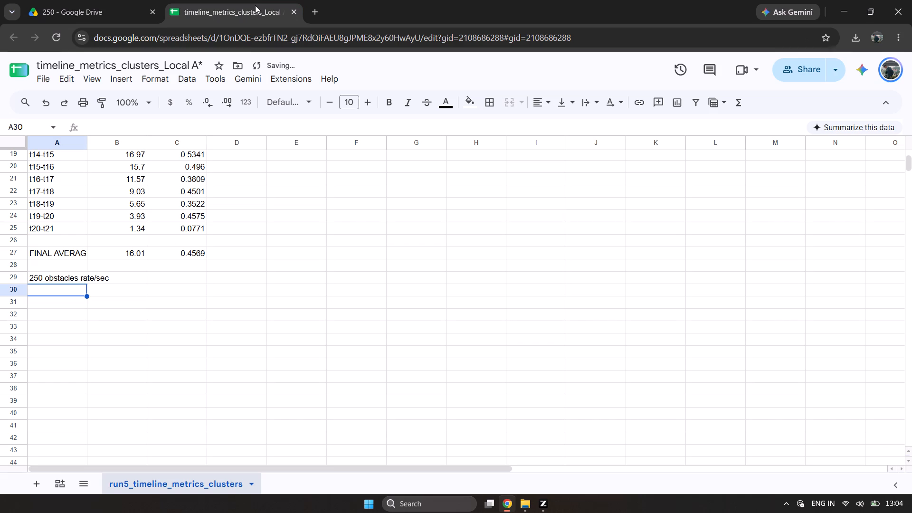
{"action": "key", "text": "ctrl+v"}
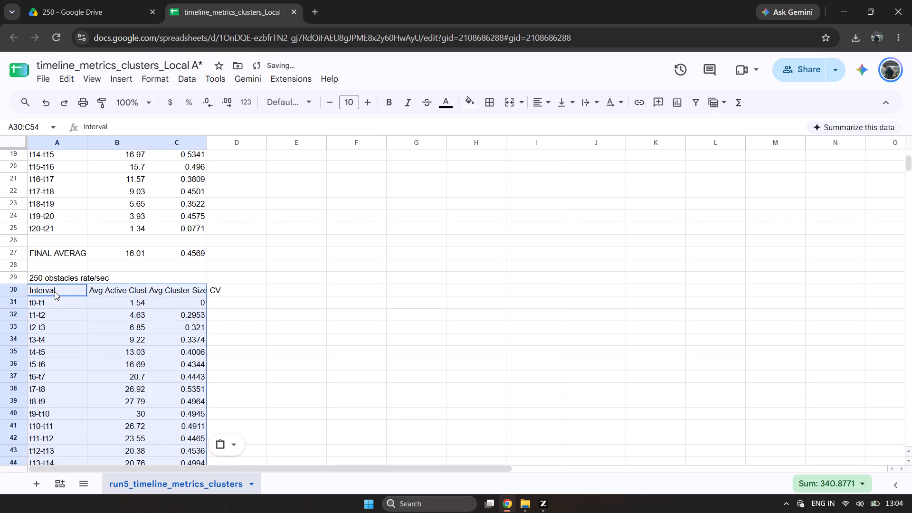
Copy the obstacles rate label from A29 to A56 below the second block and change it to 300 obstacles rate/sec.
{"action": "left_click", "coordinate": [259, 351]}
{"action": "scroll", "coordinate": [259, 351], "scroll_direction": "down", "scroll_amount": 1}
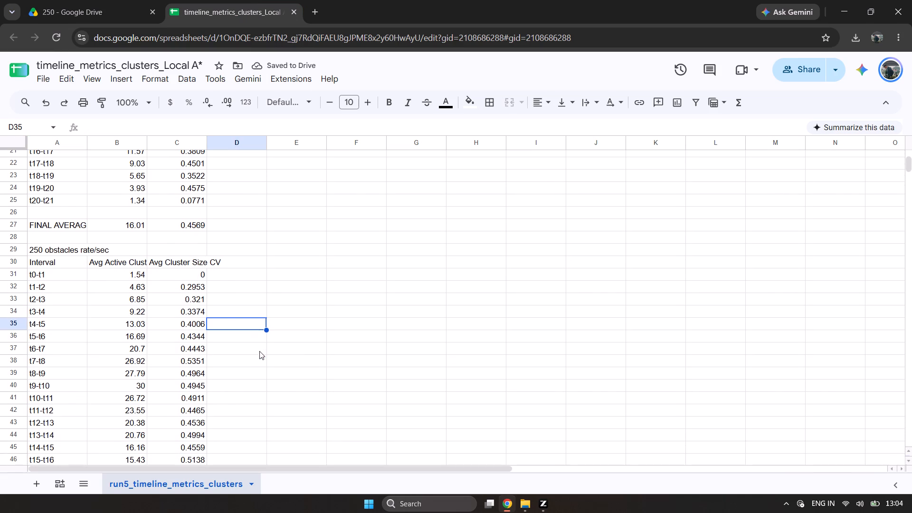
{"action": "left_click", "coordinate": [73, 244]}
{"action": "left_click", "coordinate": [60, 248]}
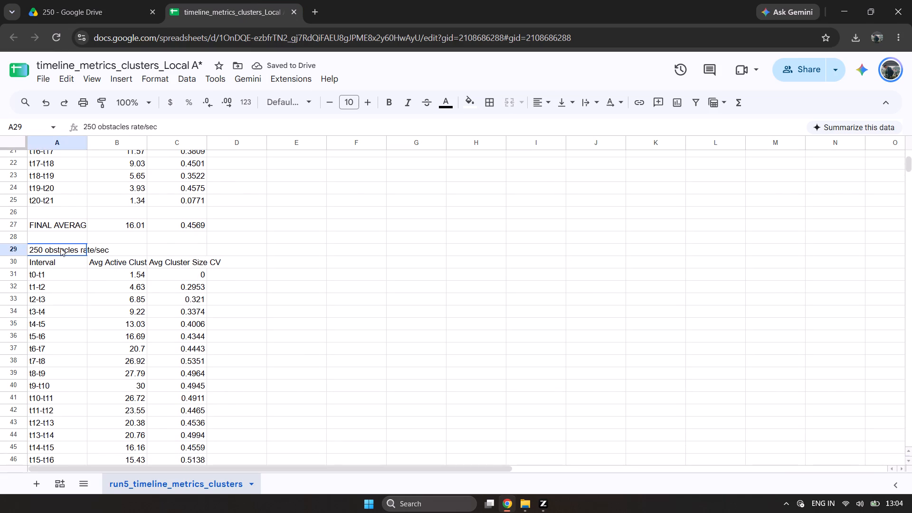
{"action": "key", "text": "ctrl+c"}
{"action": "left_click", "coordinate": [301, 376]}
{"action": "scroll", "coordinate": [301, 376], "scroll_direction": "down", "scroll_amount": 2}
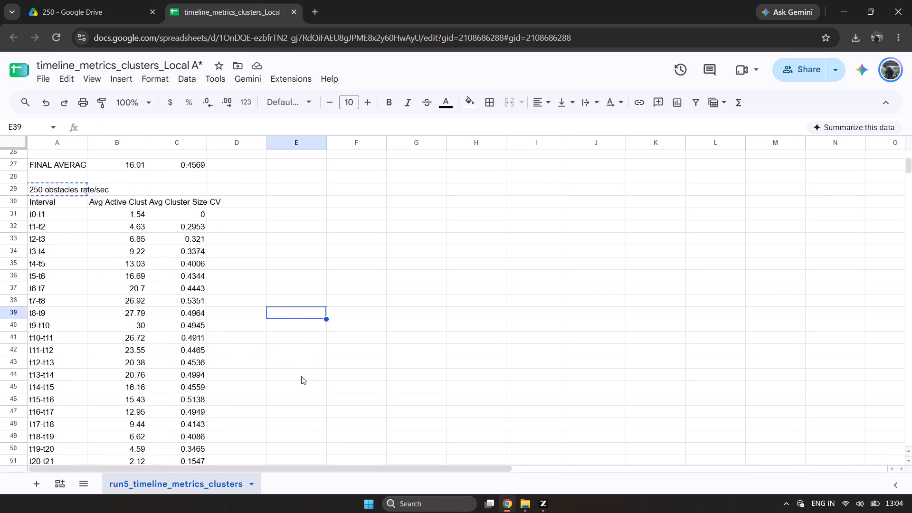
{"action": "scroll", "coordinate": [301, 376], "scroll_direction": "down", "scroll_amount": 2}
{"action": "left_click", "coordinate": [76, 390]}
{"action": "key", "text": "ctrl+v"}
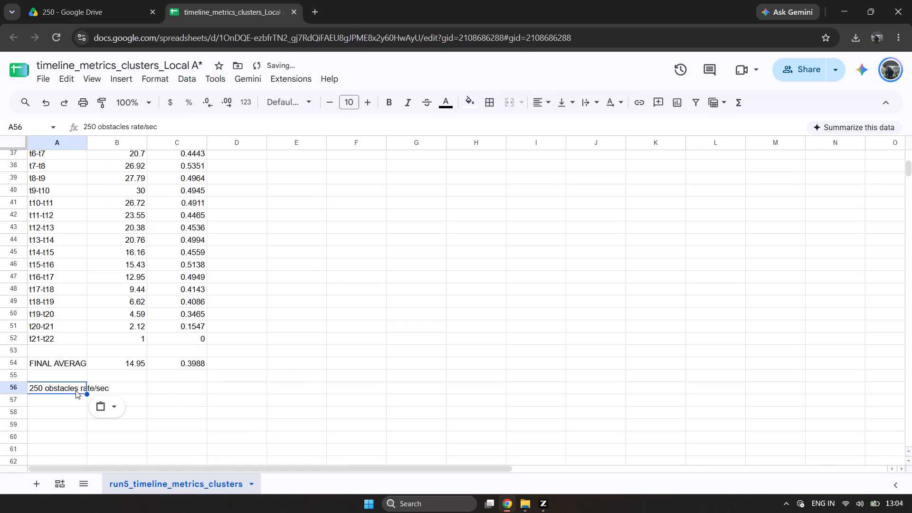
{"action": "left_click", "coordinate": [92, 125]}
{"action": "key", "text": "BackSpace"}
{"action": "key", "text": "BackSpace"}
{"action": "type", "text": "30"}
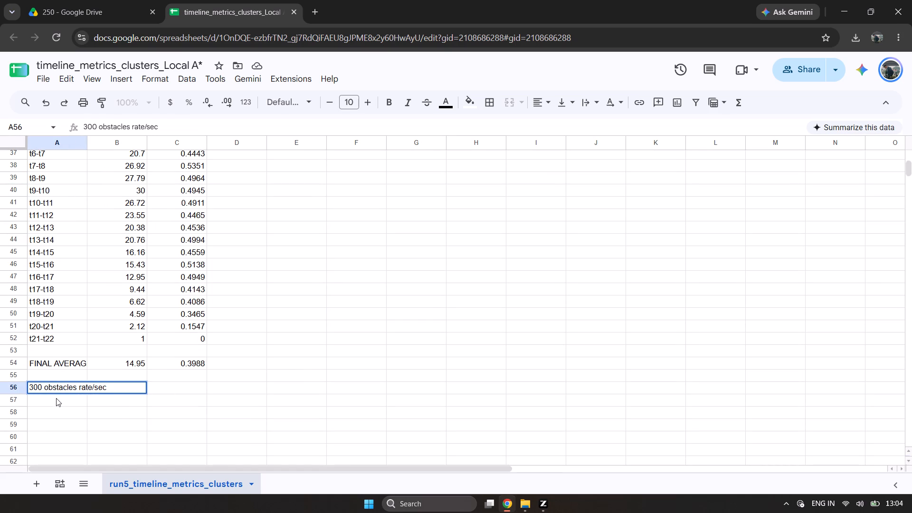
{"action": "left_click", "coordinate": [55, 399]}
Return to Drive, close the file preview and go to the 300 folder of Local A* inside 8D Test 2(Varying Obstacles rate).
{"action": "left_click", "coordinate": [49, 0]}
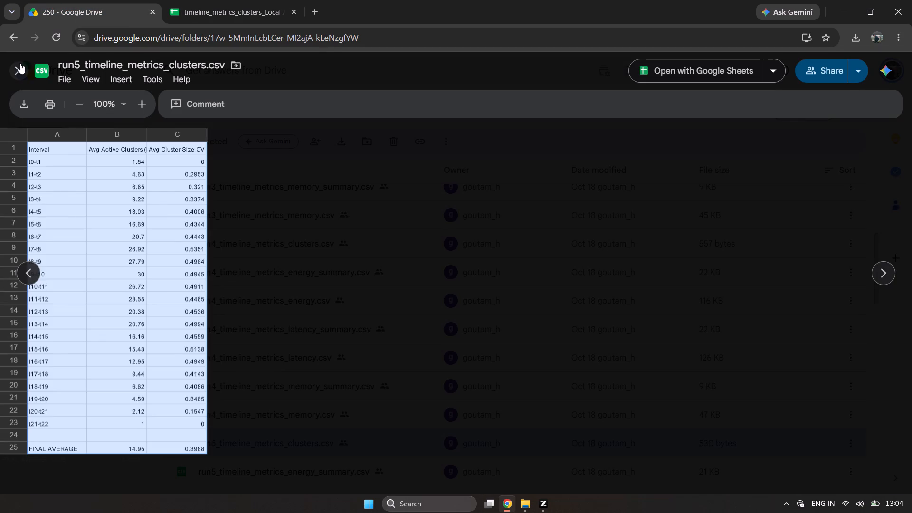
{"action": "left_click", "coordinate": [20, 63]}
{"action": "left_click", "coordinate": [17, 42]}
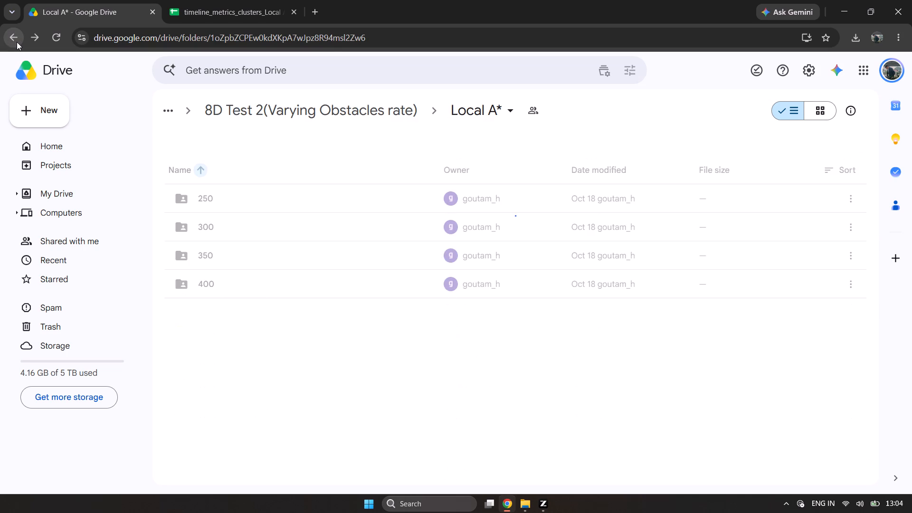
{"action": "double_click", "coordinate": [259, 231]}
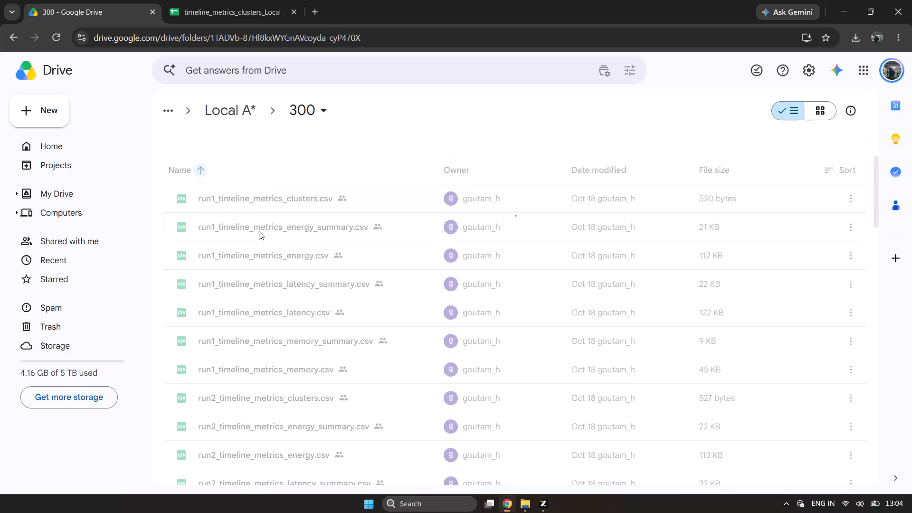
Copy the full table from run5_timeline_metrics_clusters.csv in the 300 folder and paste it into the Local A* spreadsheet at A57.
{"action": "scroll", "coordinate": [259, 231], "scroll_direction": "down", "scroll_amount": 6}
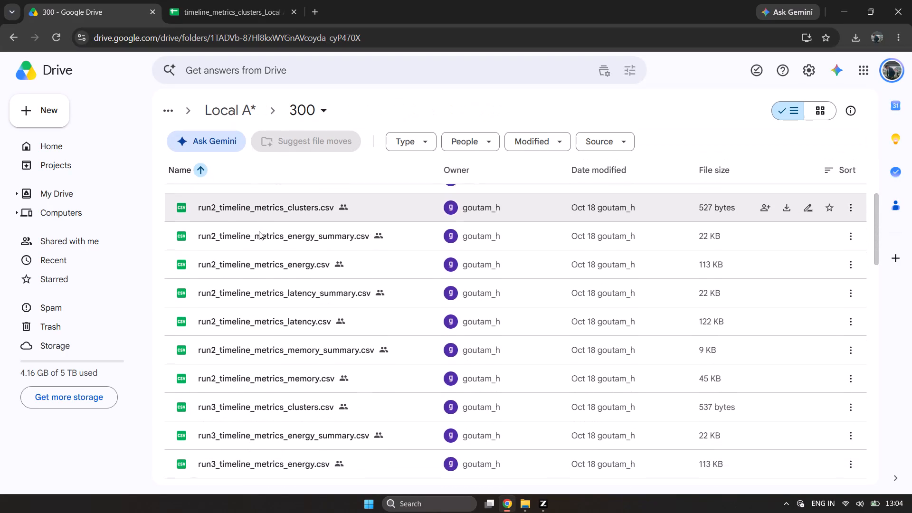
{"action": "scroll", "coordinate": [259, 231], "scroll_direction": "down", "scroll_amount": 7}
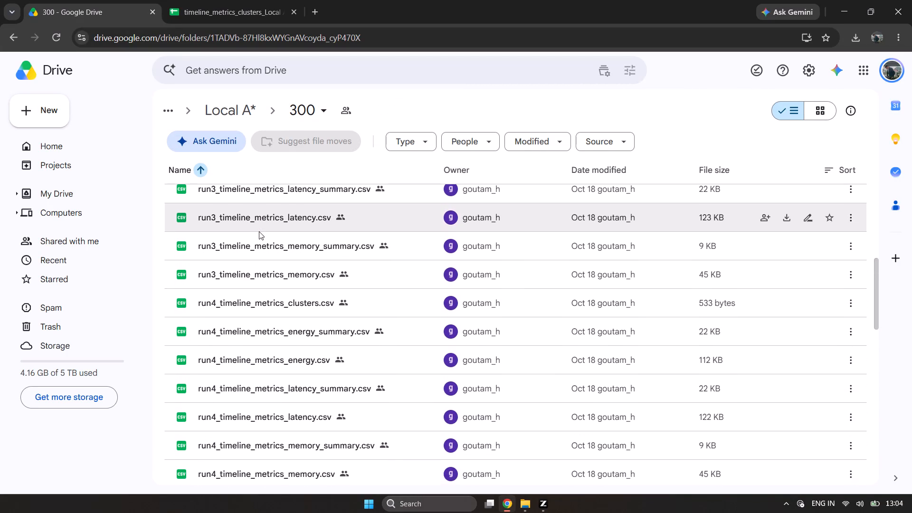
{"action": "scroll", "coordinate": [268, 398], "scroll_direction": "down", "scroll_amount": 1}
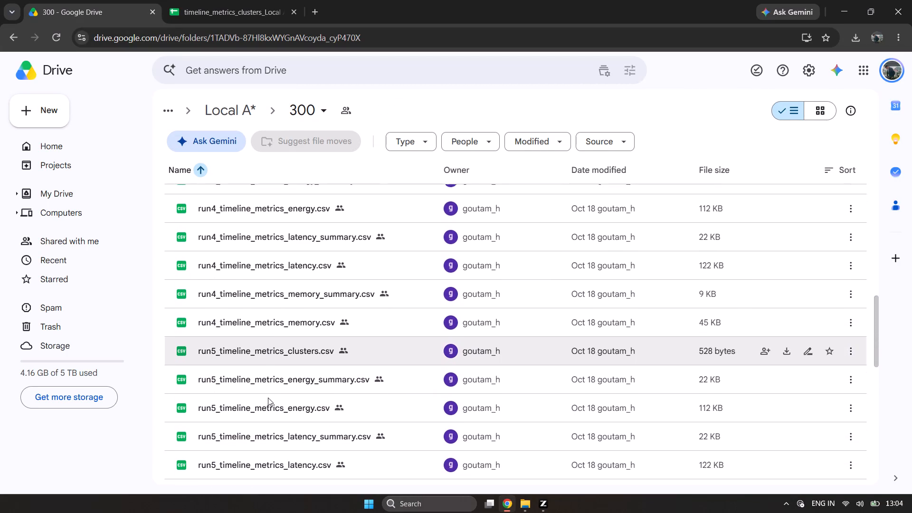
{"action": "scroll", "coordinate": [268, 398], "scroll_direction": "down", "scroll_amount": 1}
{"action": "double_click", "coordinate": [276, 352]}
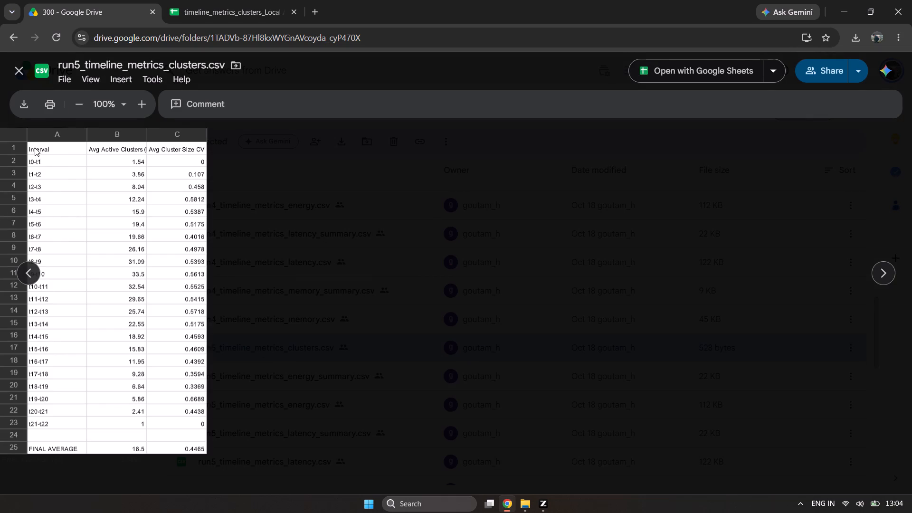
{"action": "left_click_drag", "start_coordinate": [35, 148], "coordinate": [182, 451]}
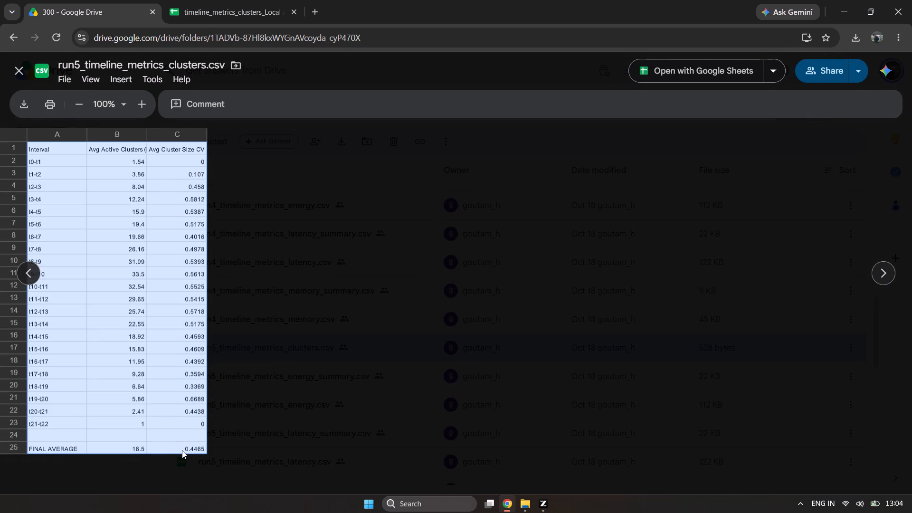
{"action": "key", "text": "ctrl+c"}
{"action": "left_click", "coordinate": [237, 3]}
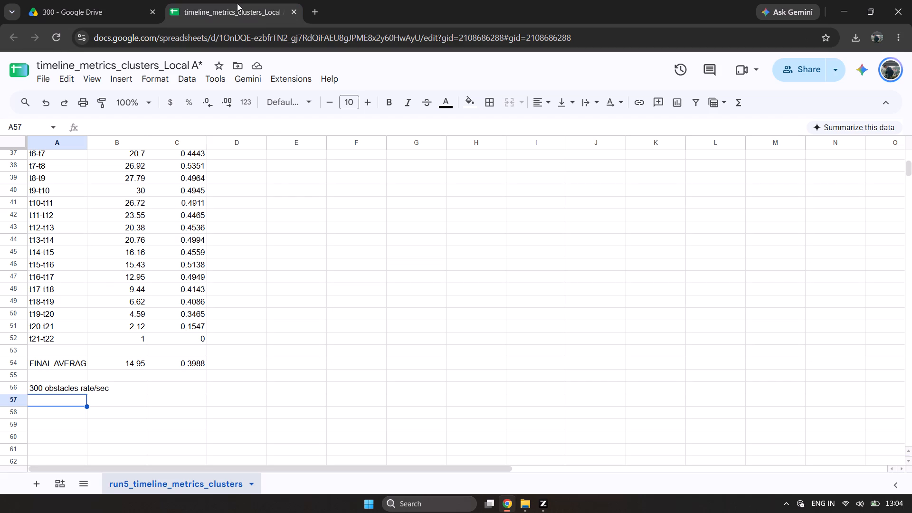
{"action": "key", "text": "ctrl+v"}
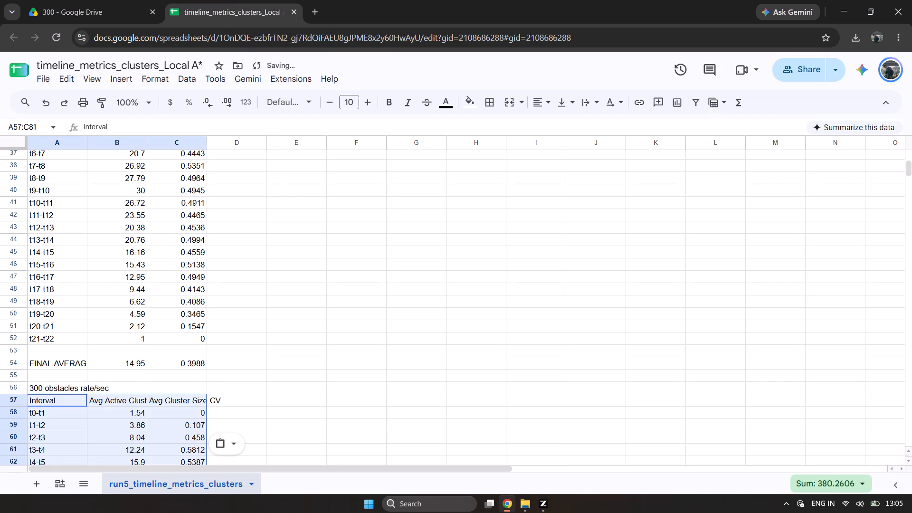
Copy the obstacles rate label from A56 to A83 below the third block and change it to 350 obstacles rate/sec.
{"action": "left_click", "coordinate": [53, 394]}
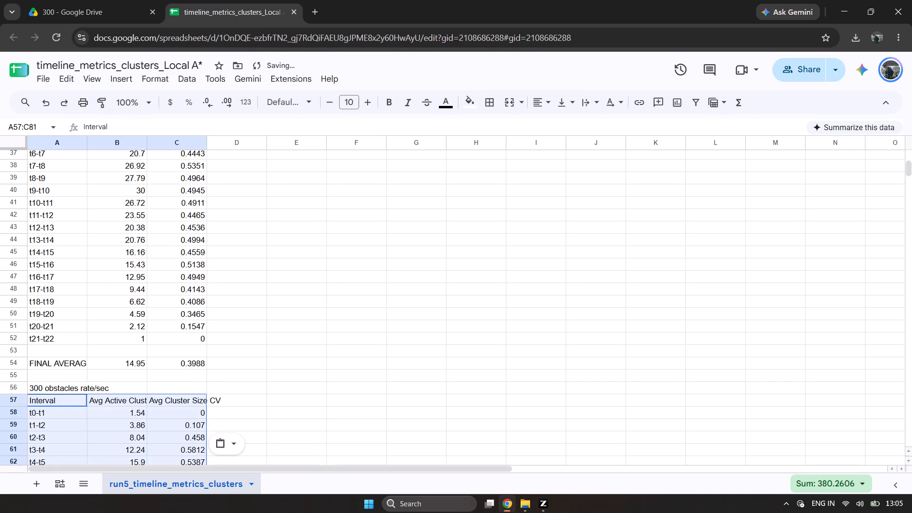
{"action": "left_click", "coordinate": [58, 389]}
{"action": "key", "text": "ctrl+c"}
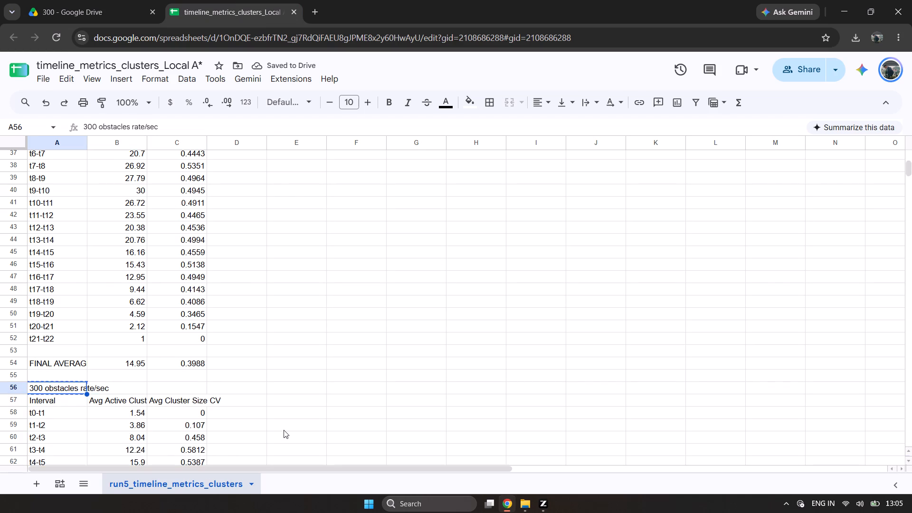
{"action": "left_click", "coordinate": [284, 430]}
{"action": "scroll", "coordinate": [284, 430], "scroll_direction": "down", "scroll_amount": 6}
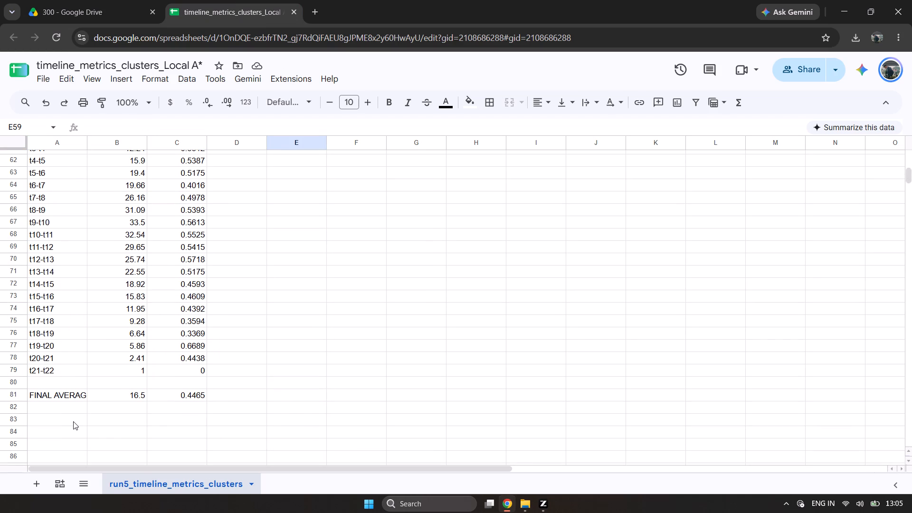
{"action": "left_click", "coordinate": [73, 421]}
{"action": "key", "text": "ctrl+v"}
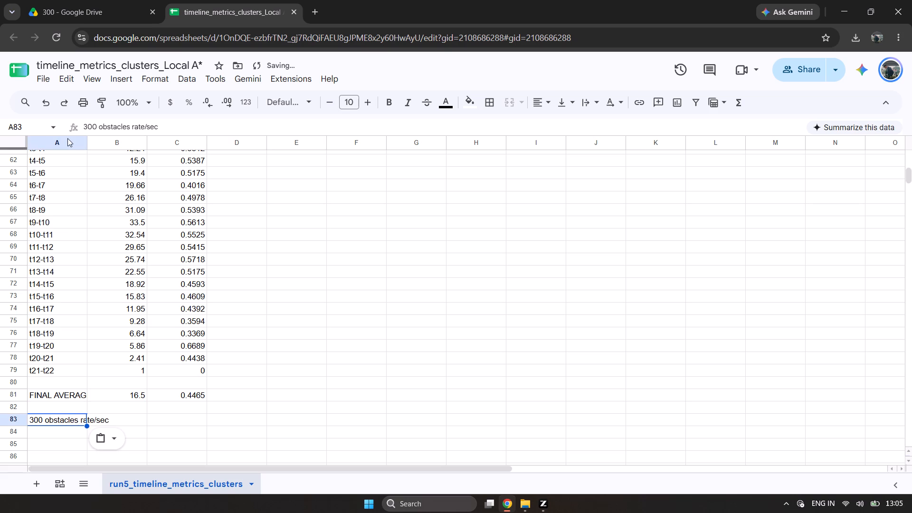
{"action": "left_click", "coordinate": [90, 121]}
{"action": "key", "text": "BackSpace"}
{"action": "key", "text": "5"}
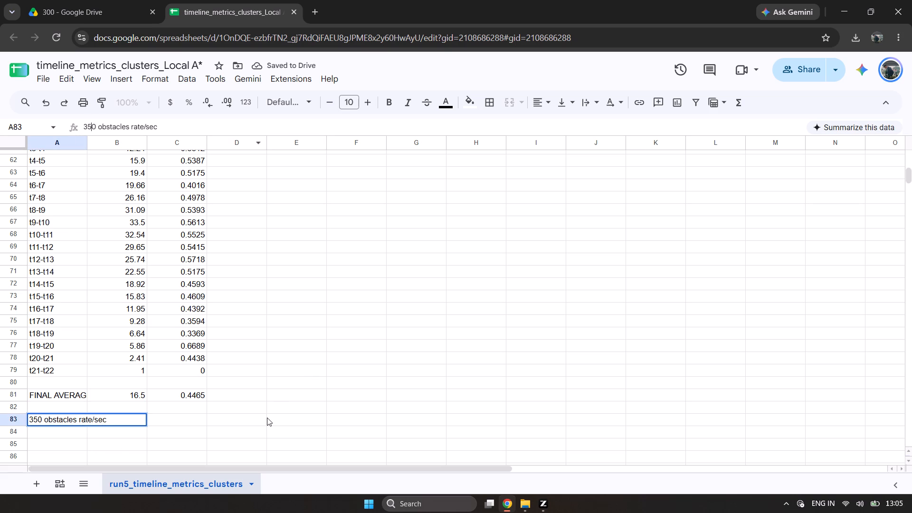
{"action": "left_click", "coordinate": [267, 418]}
{"action": "left_click", "coordinate": [73, 435]}
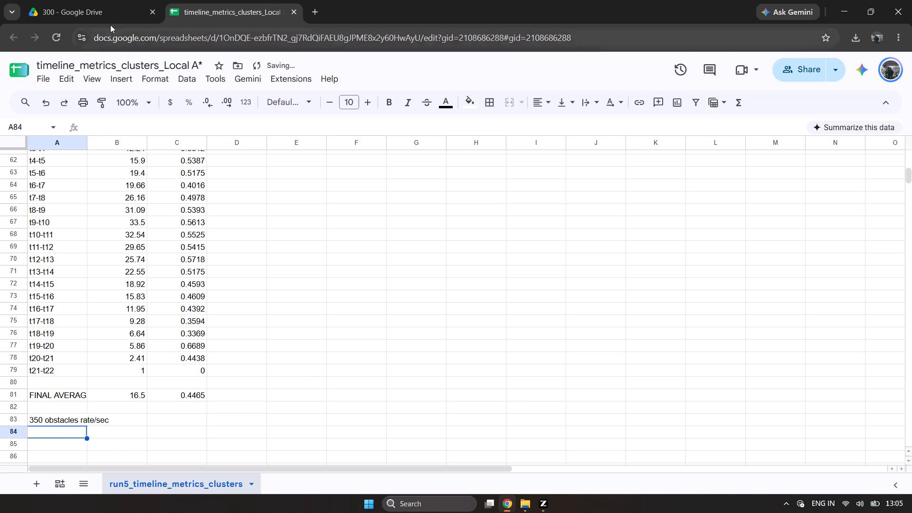
Return to Drive, close the file preview and go to the 350 folder of Local A*.
{"action": "left_click", "coordinate": [112, 9]}
{"action": "left_click", "coordinate": [11, 76]}
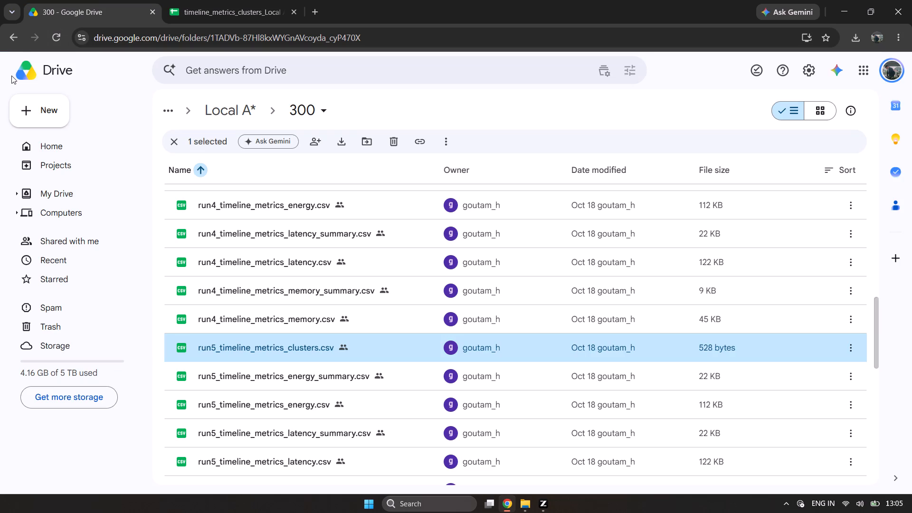
{"action": "left_click", "coordinate": [6, 33]}
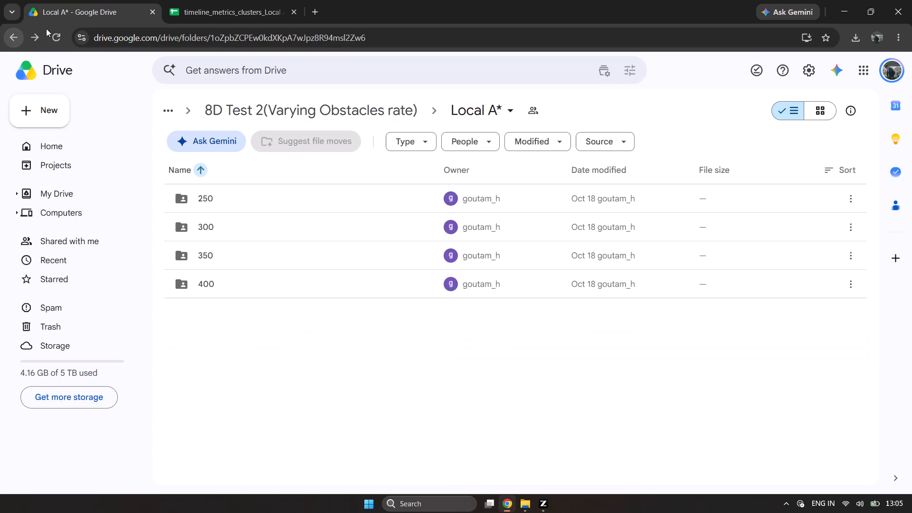
{"action": "double_click", "coordinate": [210, 250]}
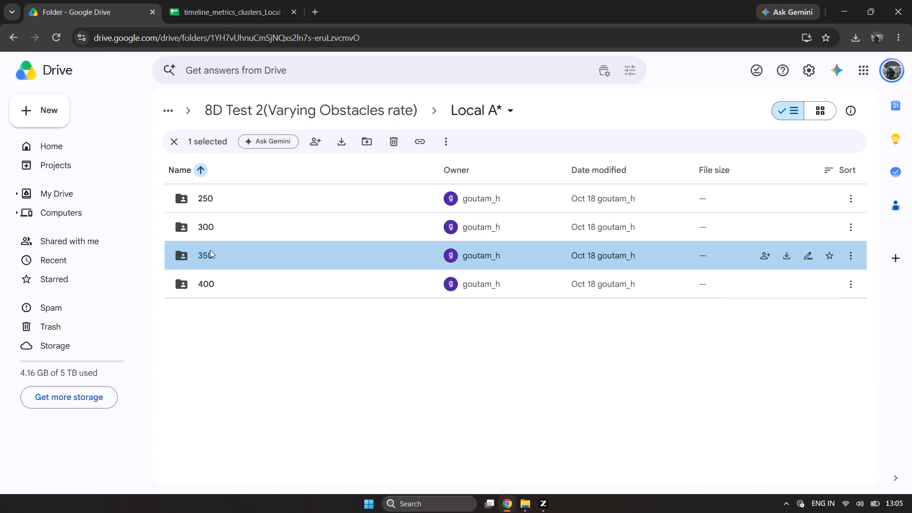
Copy the full table from run5_timeline_metrics_clusters.csv in the 350 folder and paste it into the Local A* spreadsheet at A84.
{"action": "scroll", "coordinate": [254, 404], "scroll_direction": "down", "scroll_amount": 5}
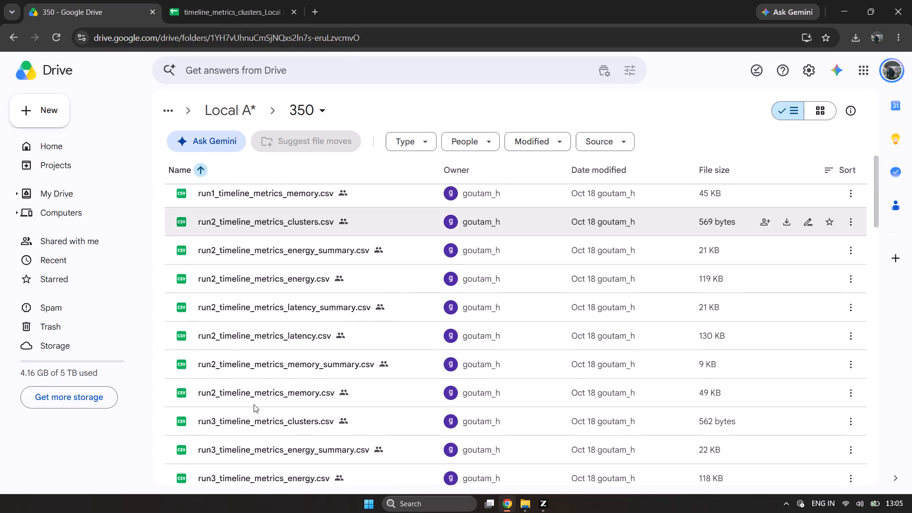
{"action": "scroll", "coordinate": [254, 404], "scroll_direction": "down", "scroll_amount": 8}
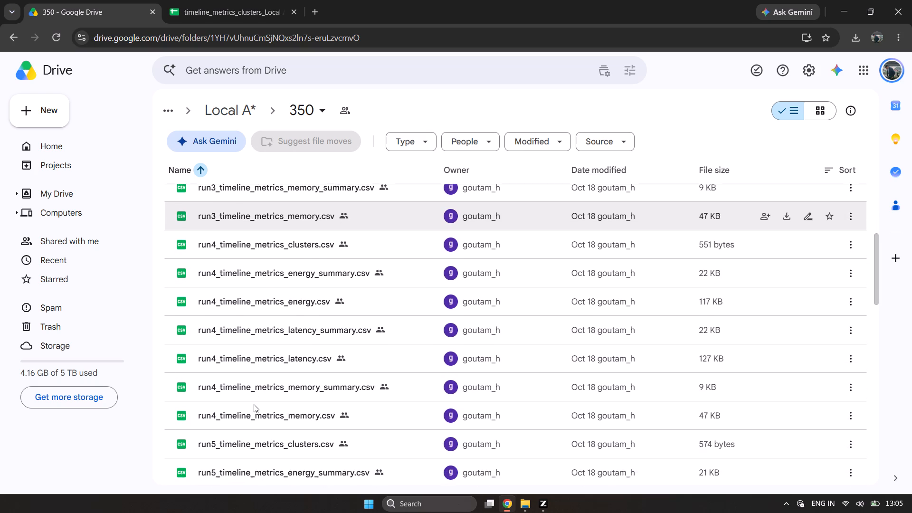
{"action": "double_click", "coordinate": [263, 443]}
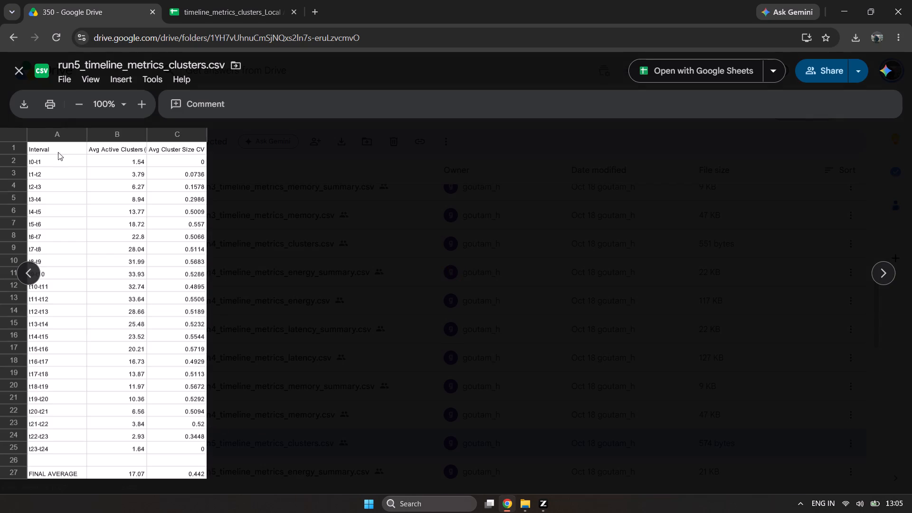
{"action": "left_click_drag", "start_coordinate": [46, 148], "coordinate": [199, 505]}
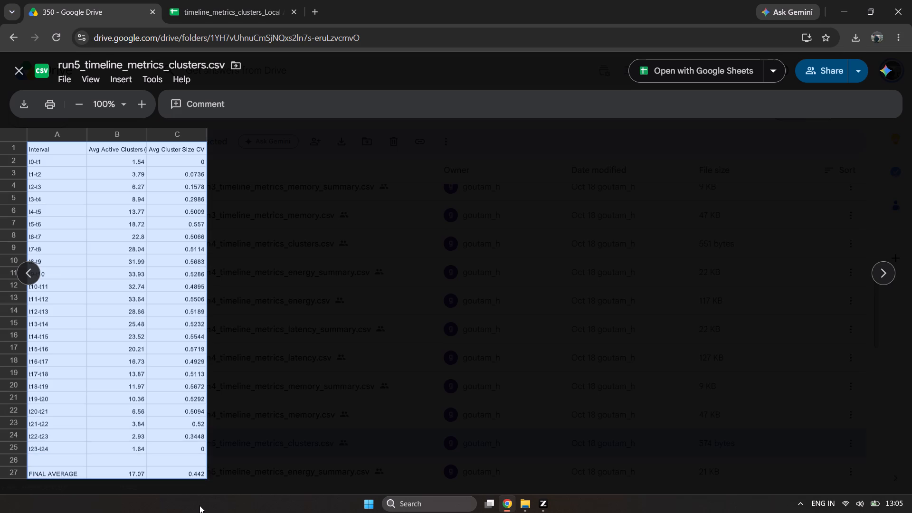
{"action": "key", "text": "ctrl+c"}
{"action": "left_click", "coordinate": [253, 23]}
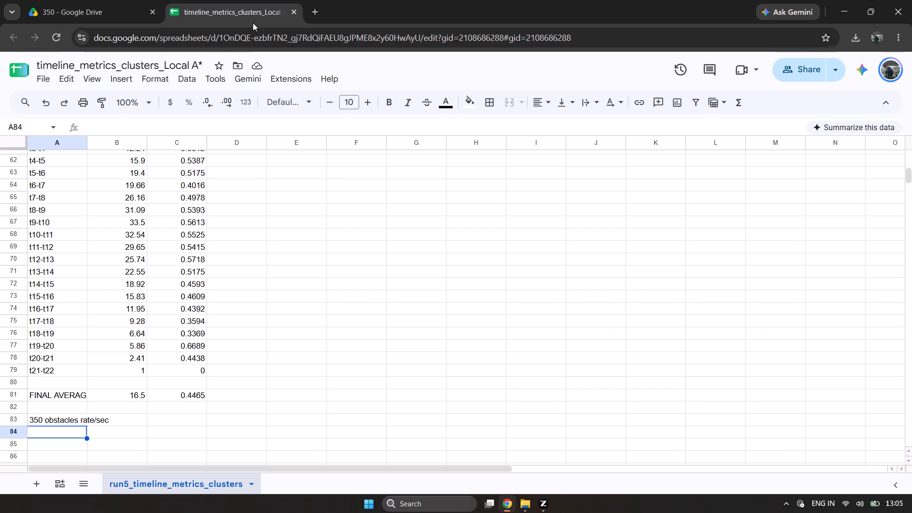
{"action": "key", "text": "ctrl+v"}
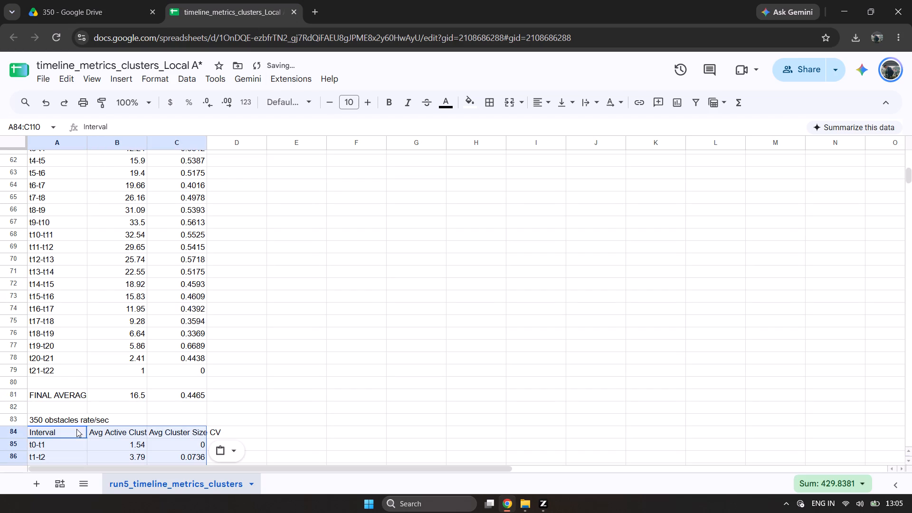
Copy the obstacles rate label from A83 to A112 below the fourth block and change it to 400 obstacles rate/sec.
{"action": "left_click", "coordinate": [228, 420]}
{"action": "scroll", "coordinate": [228, 420], "scroll_direction": "down", "scroll_amount": 5}
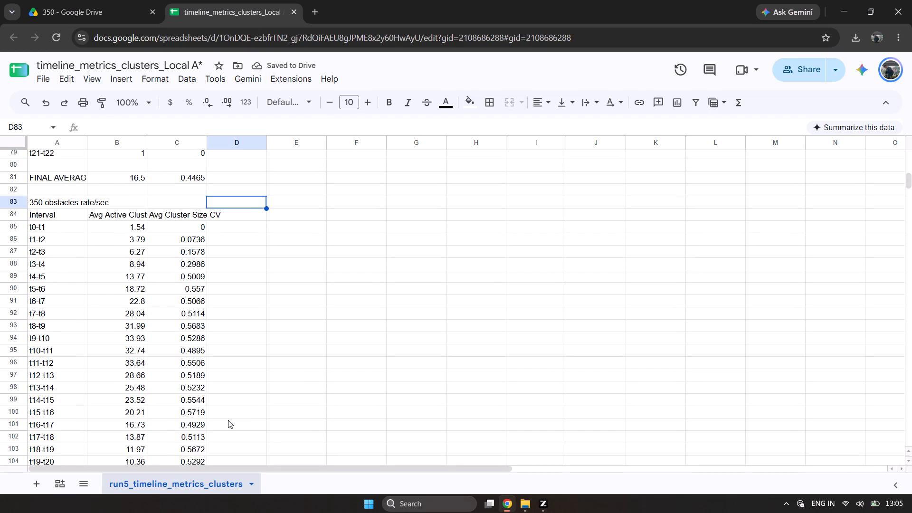
{"action": "scroll", "coordinate": [228, 420], "scroll_direction": "down", "scroll_amount": 5}
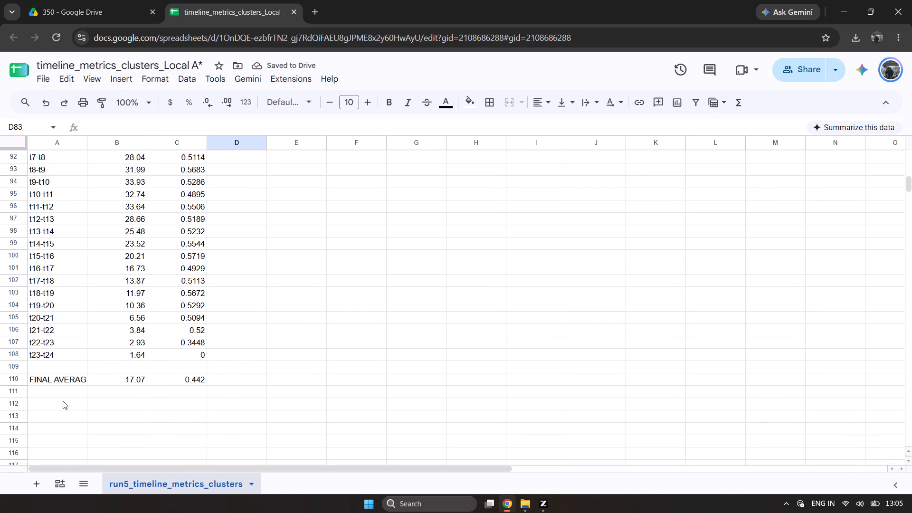
{"action": "scroll", "coordinate": [62, 401], "scroll_direction": "up", "scroll_amount": 5}
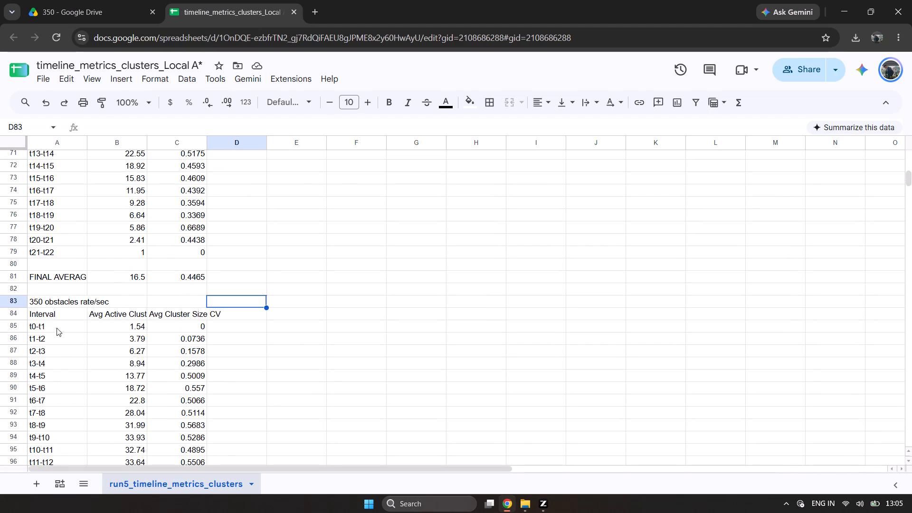
{"action": "left_click", "coordinate": [66, 304]}
{"action": "key", "text": "ctrl+c"}
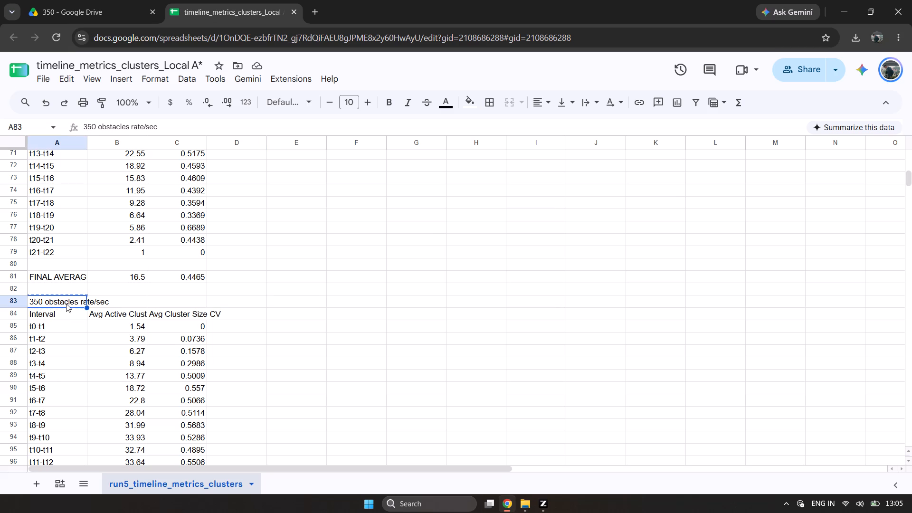
{"action": "scroll", "coordinate": [66, 304], "scroll_direction": "down", "scroll_amount": 7}
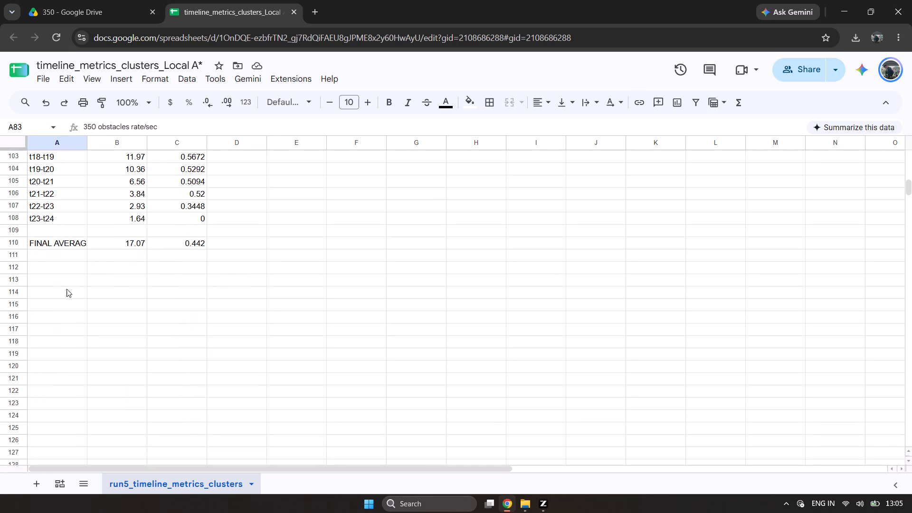
{"action": "left_click", "coordinate": [75, 266]}
{"action": "key", "text": "ctrl+v"}
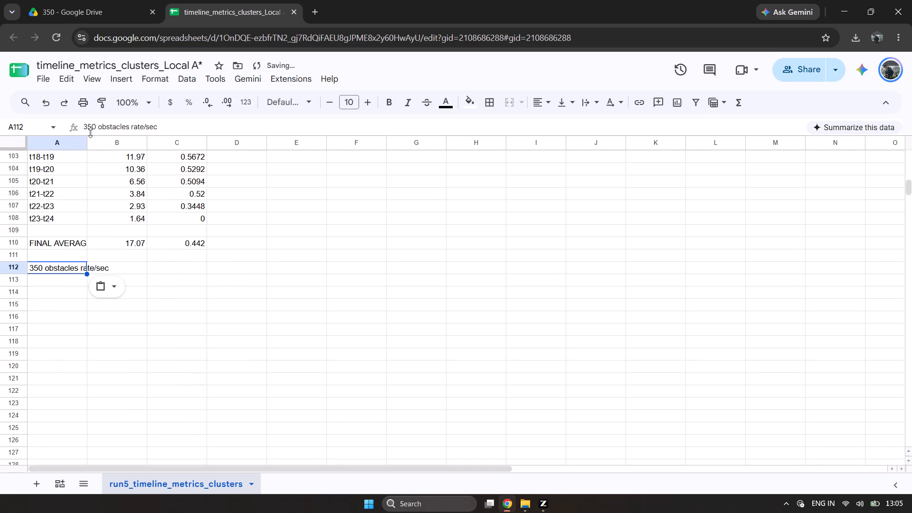
{"action": "left_click", "coordinate": [93, 125]}
{"action": "key", "text": "BackSpace"}
{"action": "key", "text": "BackSpace"}
{"action": "type", "text": "40"}
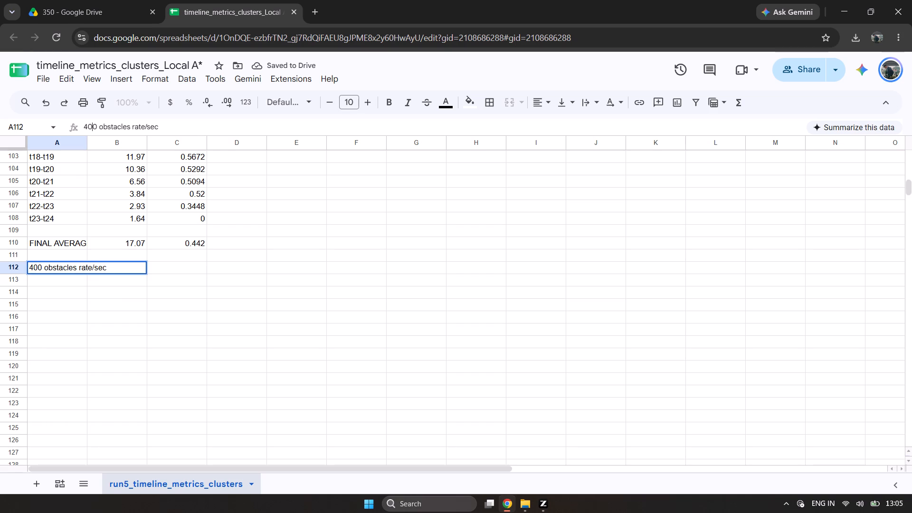
{"action": "left_click", "coordinate": [69, 276]}
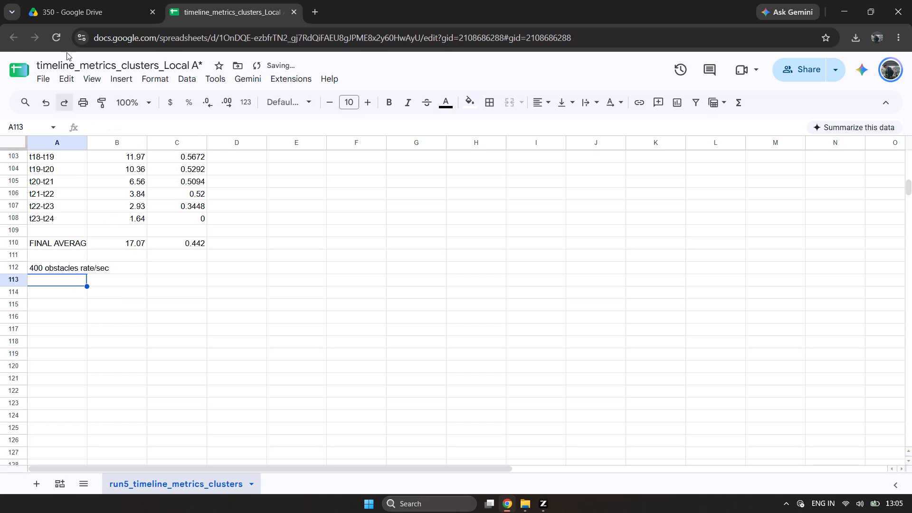
Return to Drive, close the file preview and go to the 400 folder of Local A*.
{"action": "left_click", "coordinate": [76, 0]}
{"action": "left_click", "coordinate": [18, 76]}
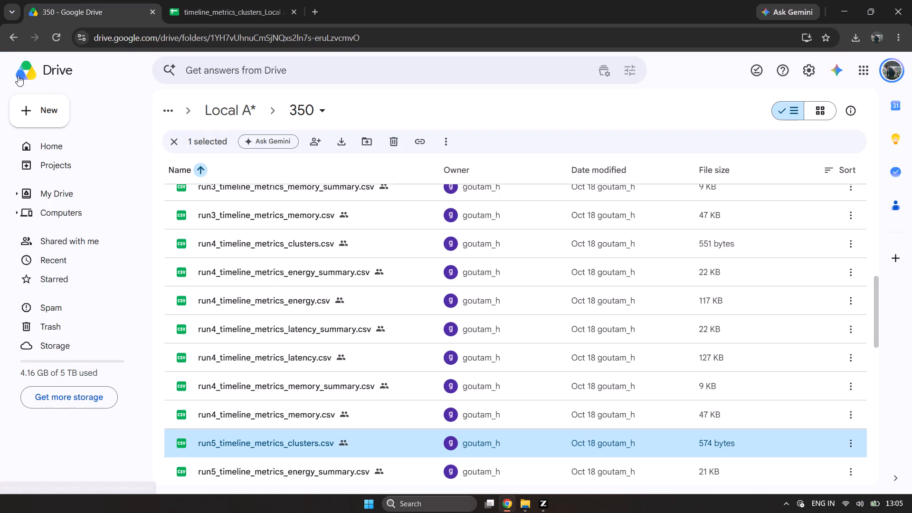
{"action": "left_click", "coordinate": [15, 39]}
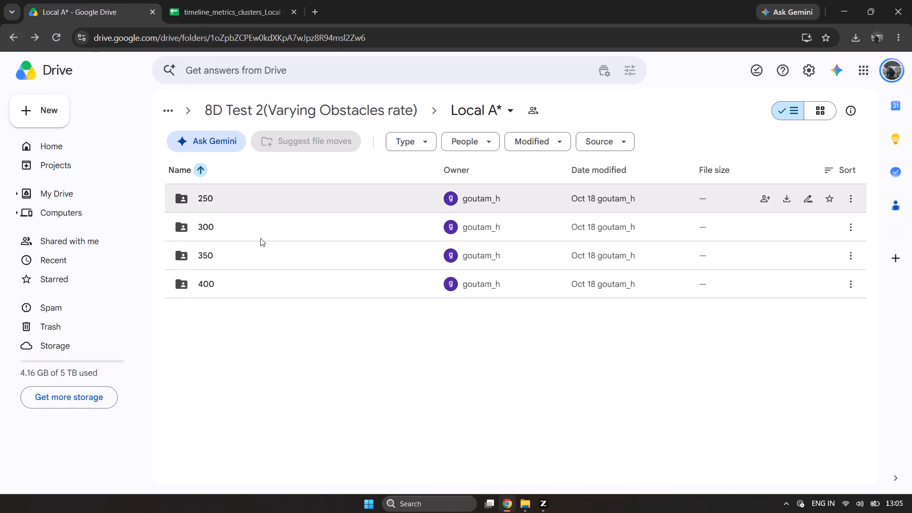
{"action": "double_click", "coordinate": [215, 282]}
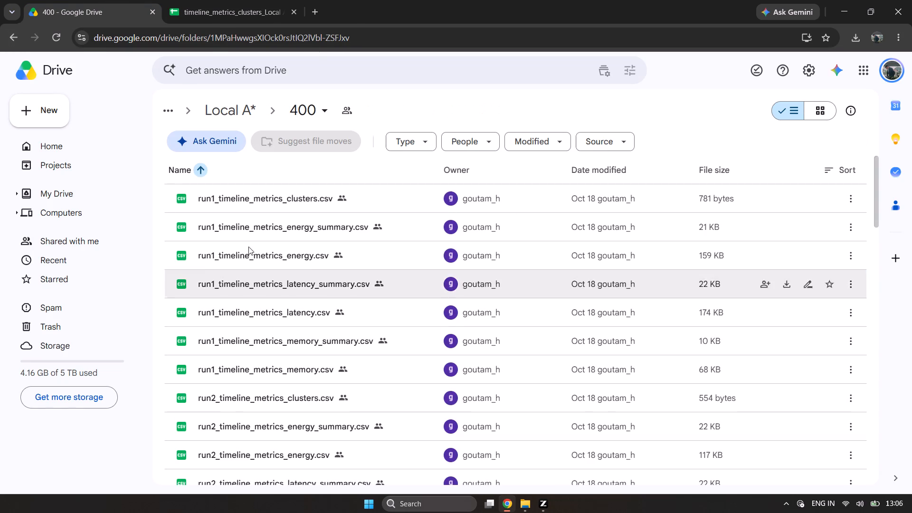
Copy the full table from run5_timeline_metrics_clusters.csv in the 400 folder and paste it into the Local A* spreadsheet at A113.
{"action": "scroll", "coordinate": [268, 337], "scroll_direction": "down", "scroll_amount": 9}
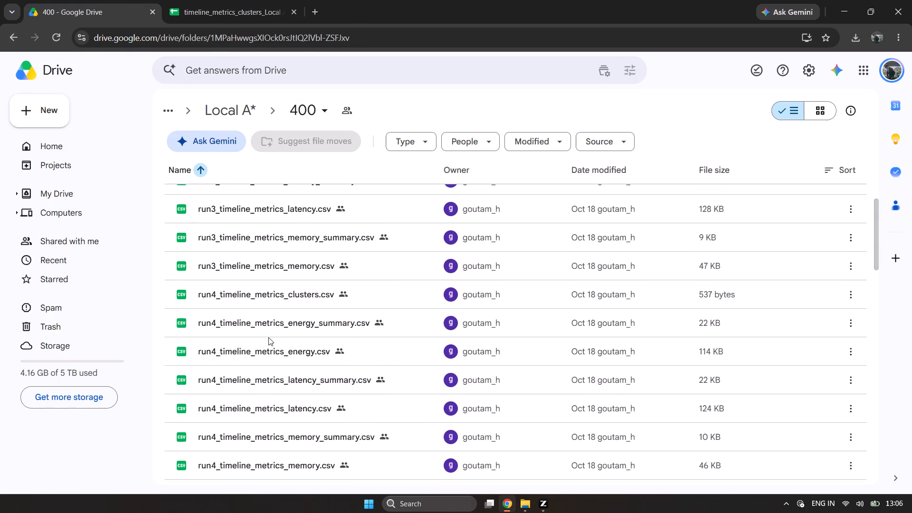
{"action": "scroll", "coordinate": [268, 337], "scroll_direction": "down", "scroll_amount": 4}
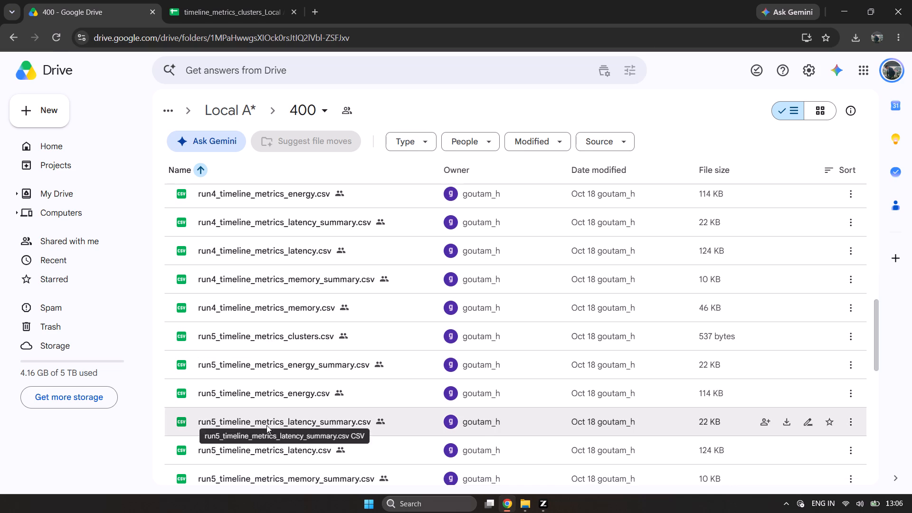
{"action": "double_click", "coordinate": [298, 339]}
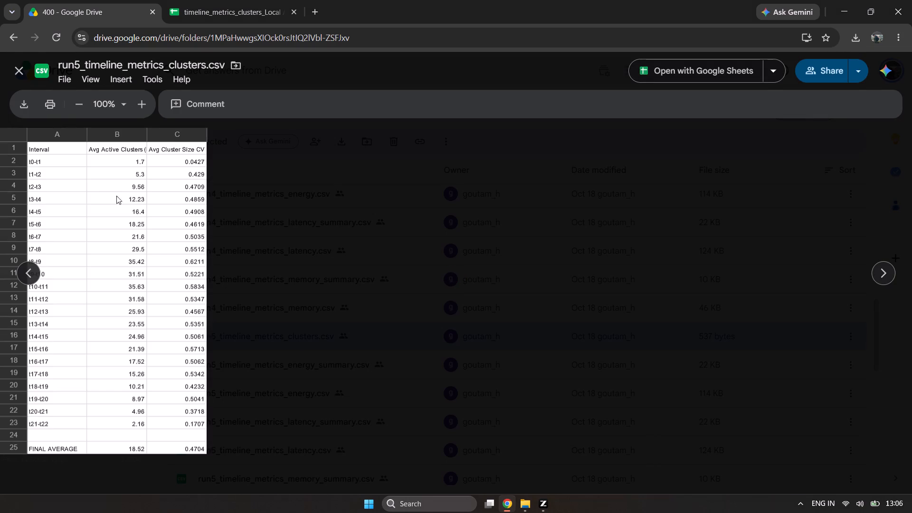
{"action": "left_click_drag", "start_coordinate": [44, 145], "coordinate": [202, 479]}
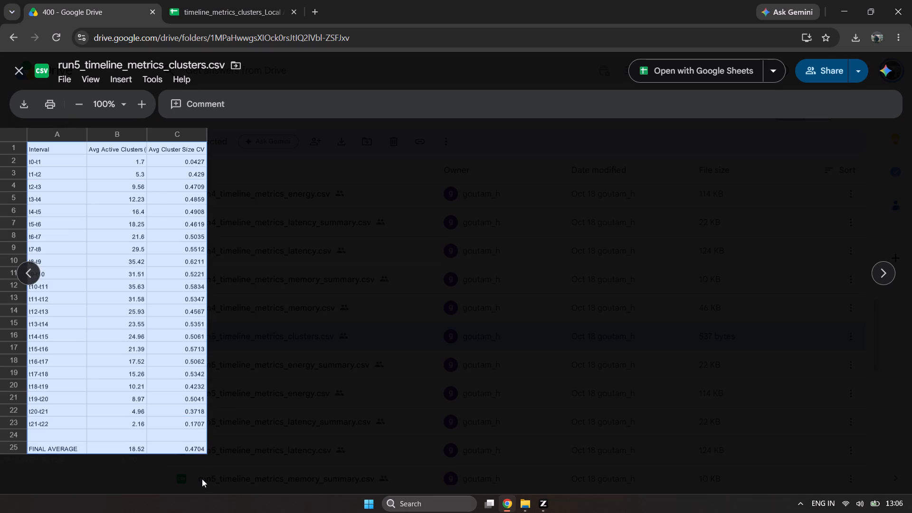
{"action": "key", "text": "ctrl+c"}
{"action": "left_click", "coordinate": [235, 0]}
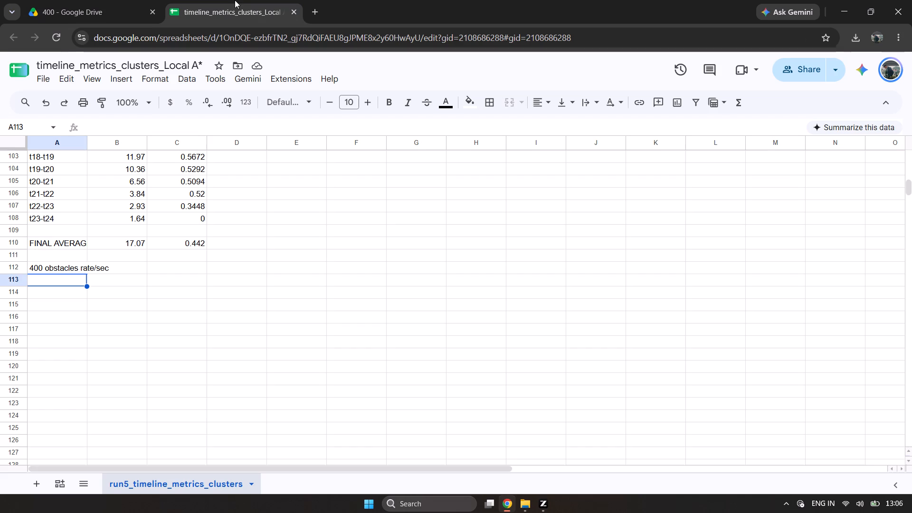
{"action": "key", "text": "ctrl+v"}
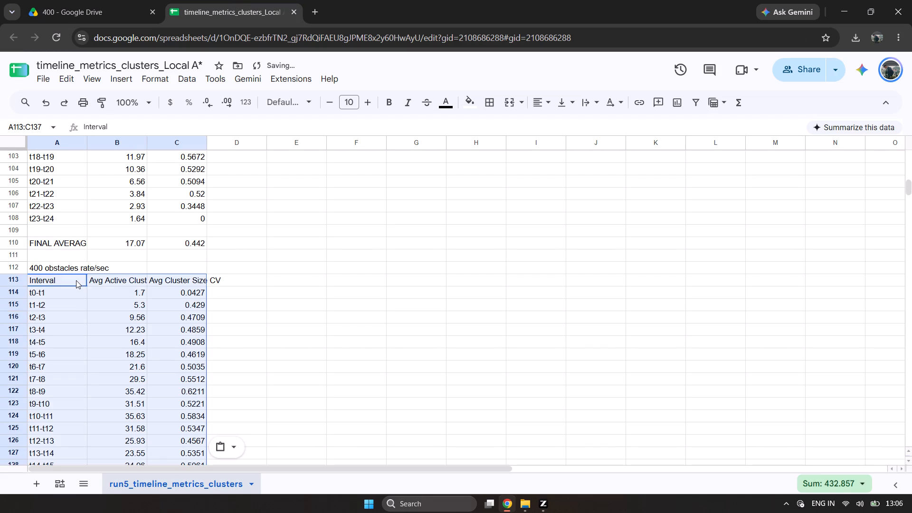
{"action": "left_click", "coordinate": [242, 351]}
{"action": "scroll", "coordinate": [242, 351], "scroll_direction": "down", "scroll_amount": 4}
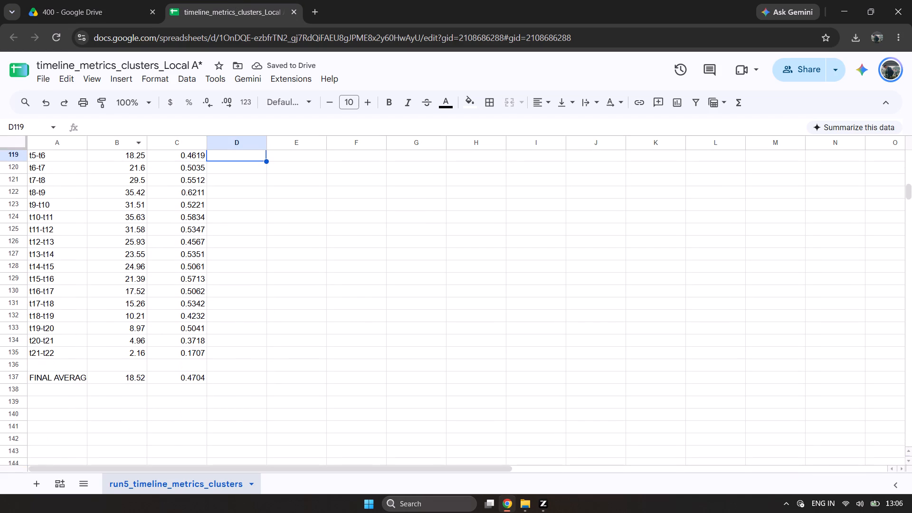
Download the timeline_metrics_clusters_Local A* spreadsheet as a Microsoft Excel (.xlsx) file.
{"action": "left_click", "coordinate": [46, 79]}
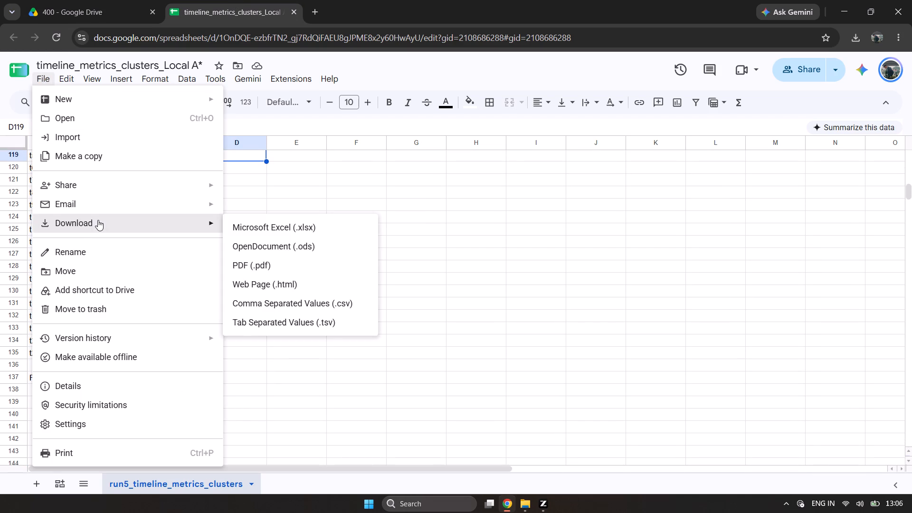
{"action": "left_click", "coordinate": [237, 219]}
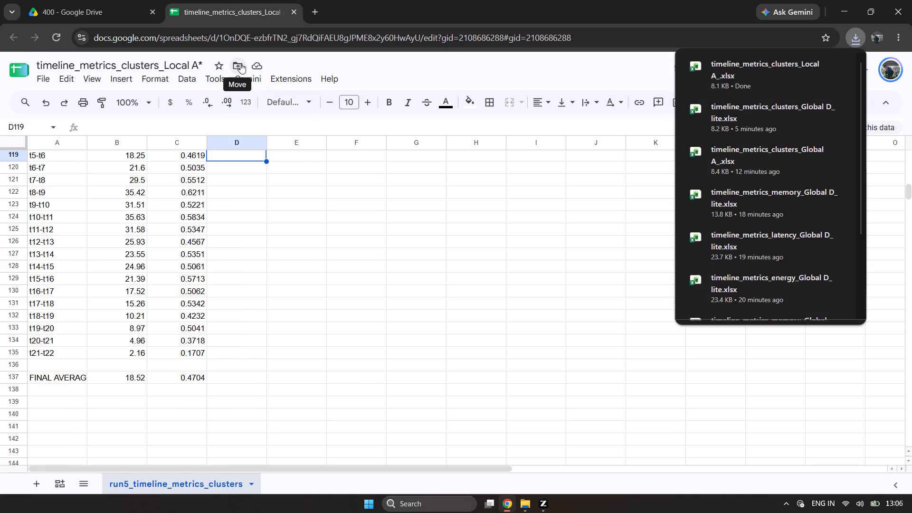
Move the timeline_metrics_clusters_Local A* spreadsheet to the Box plots folder of 8D Test 2(Varying Obstacles rate).
{"action": "left_click", "coordinate": [240, 63]}
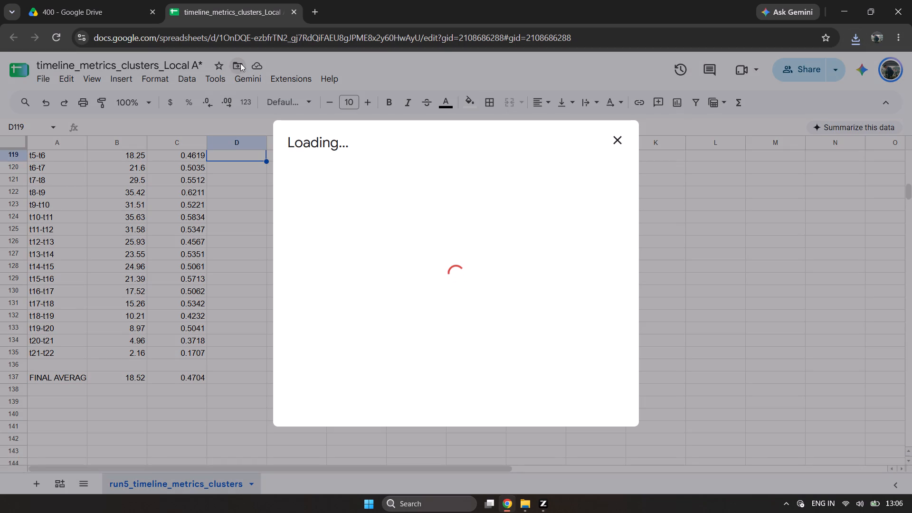
{"action": "double_click", "coordinate": [402, 314]}
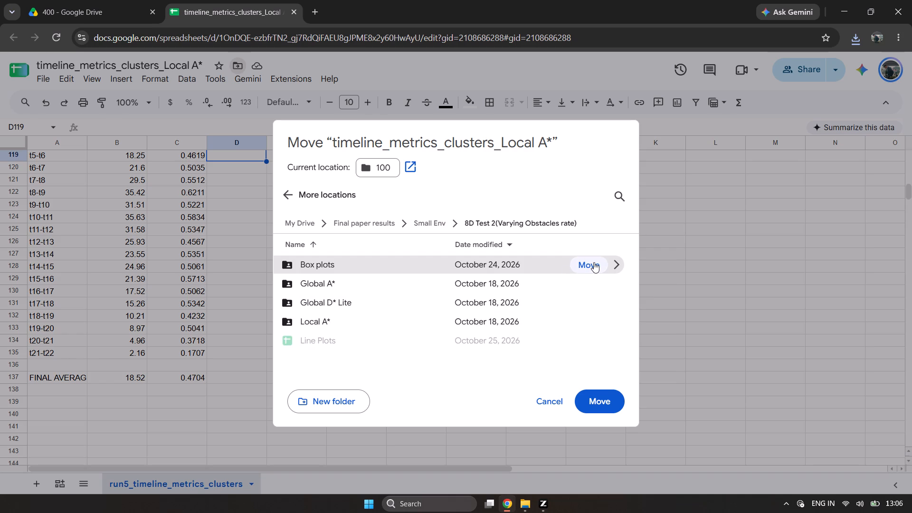
{"action": "left_click", "coordinate": [594, 262]}
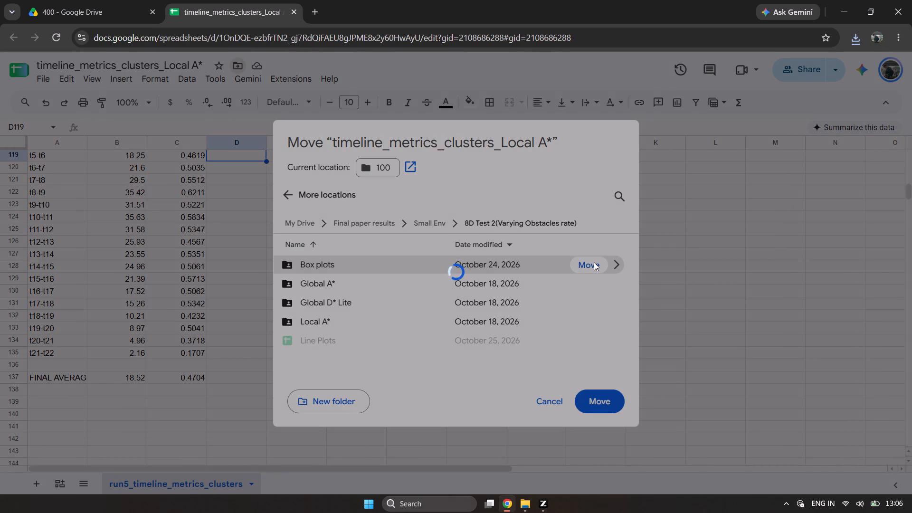
{"action": "left_click", "coordinate": [579, 314]}
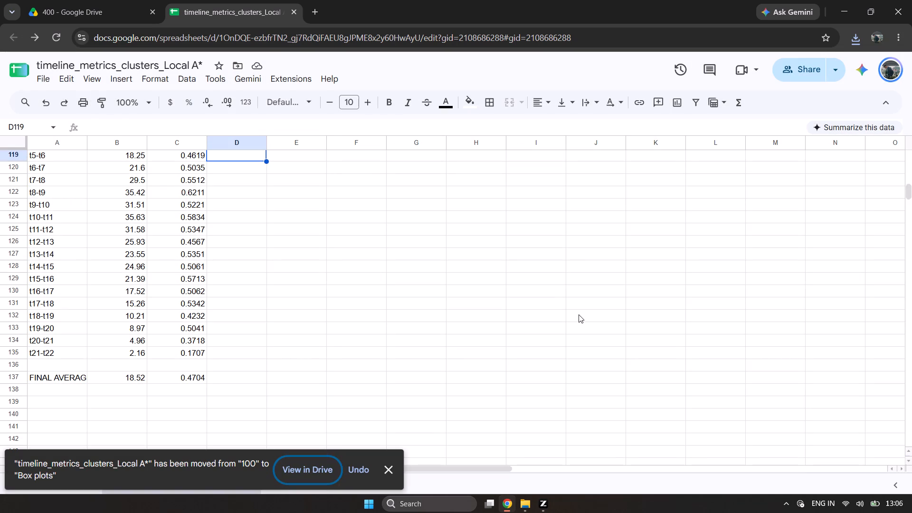